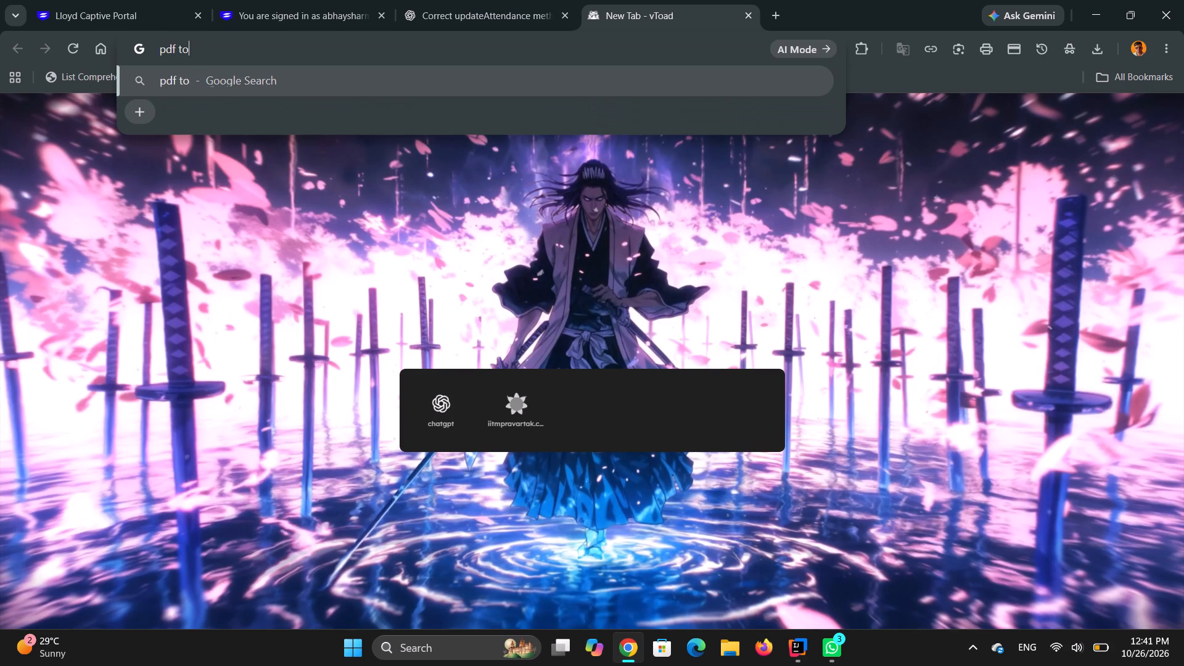
key("space")
type("word")
key("Return")
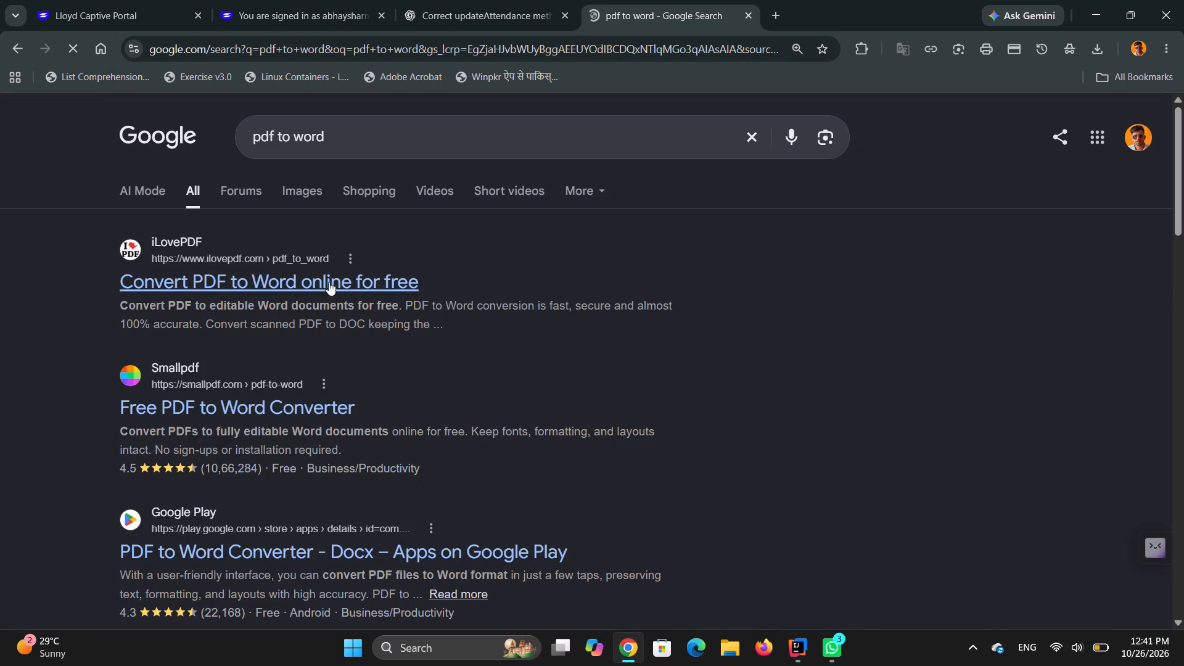
left_click(316, 289)
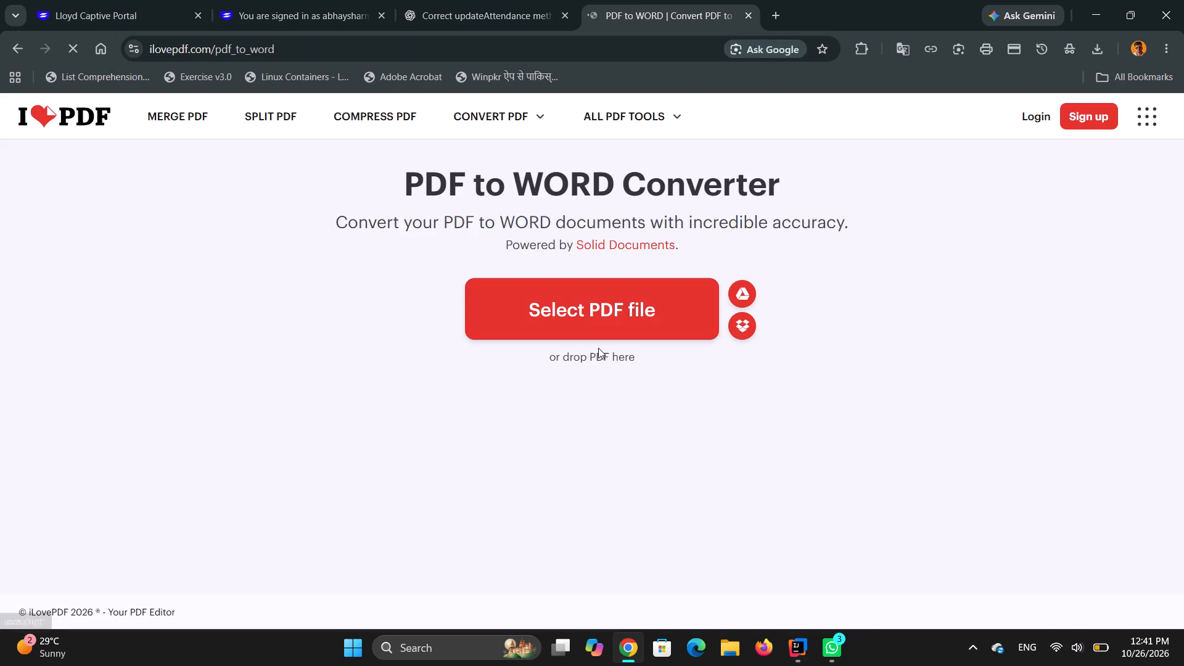
Upload the Java_Internship_Report_Certificate_Last_Part_Fixed PDF from the Desktop and convert it to Word.
left_click(620, 306)
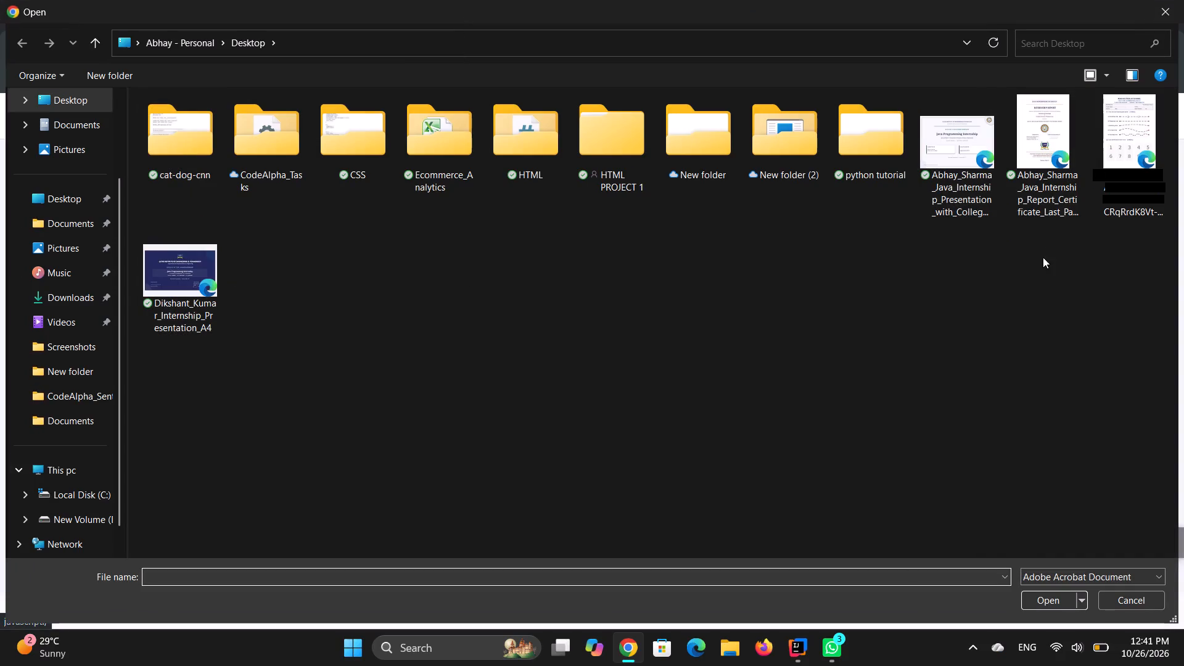
left_click(1051, 205)
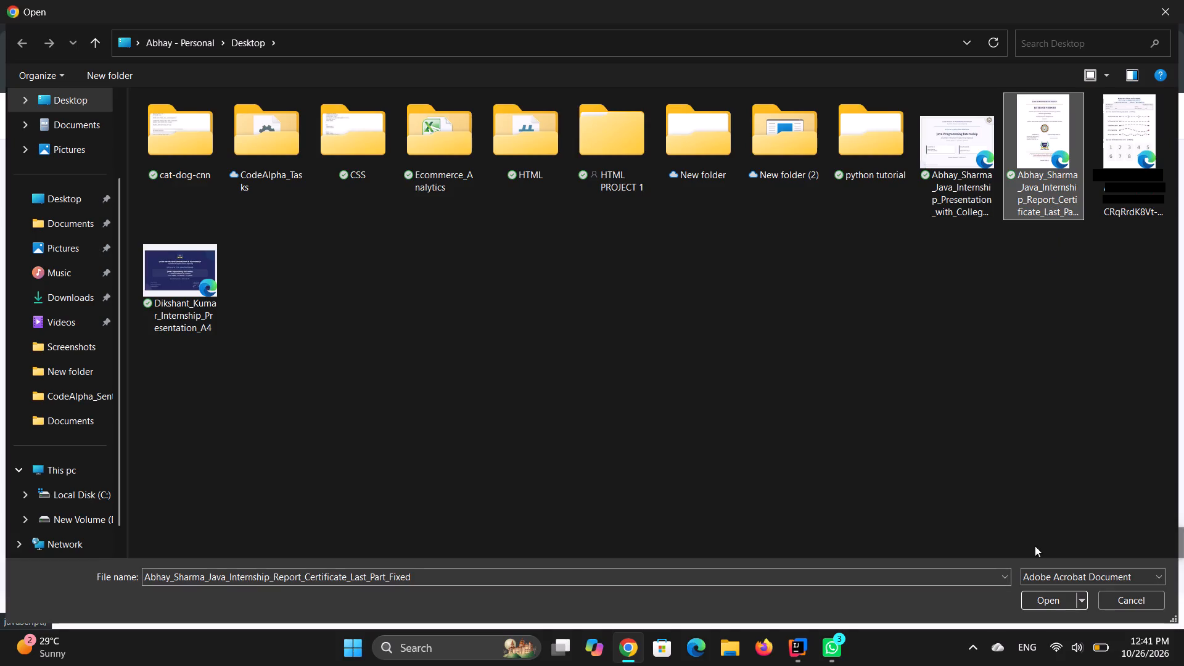
left_click(1043, 601)
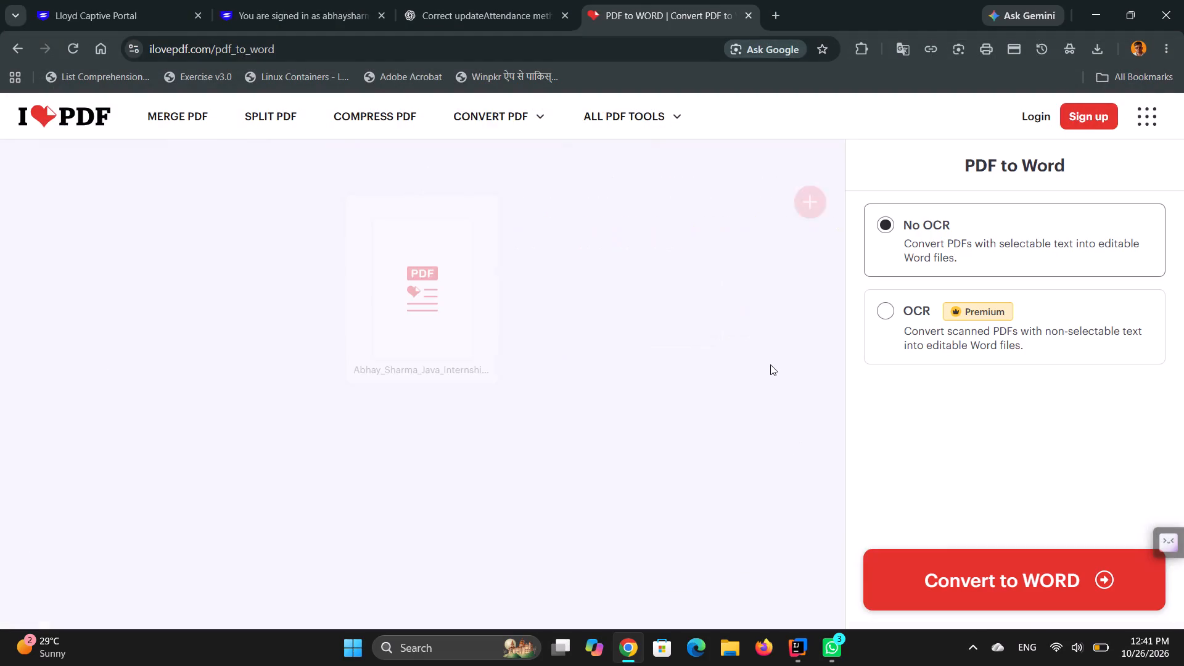
left_click(945, 577)
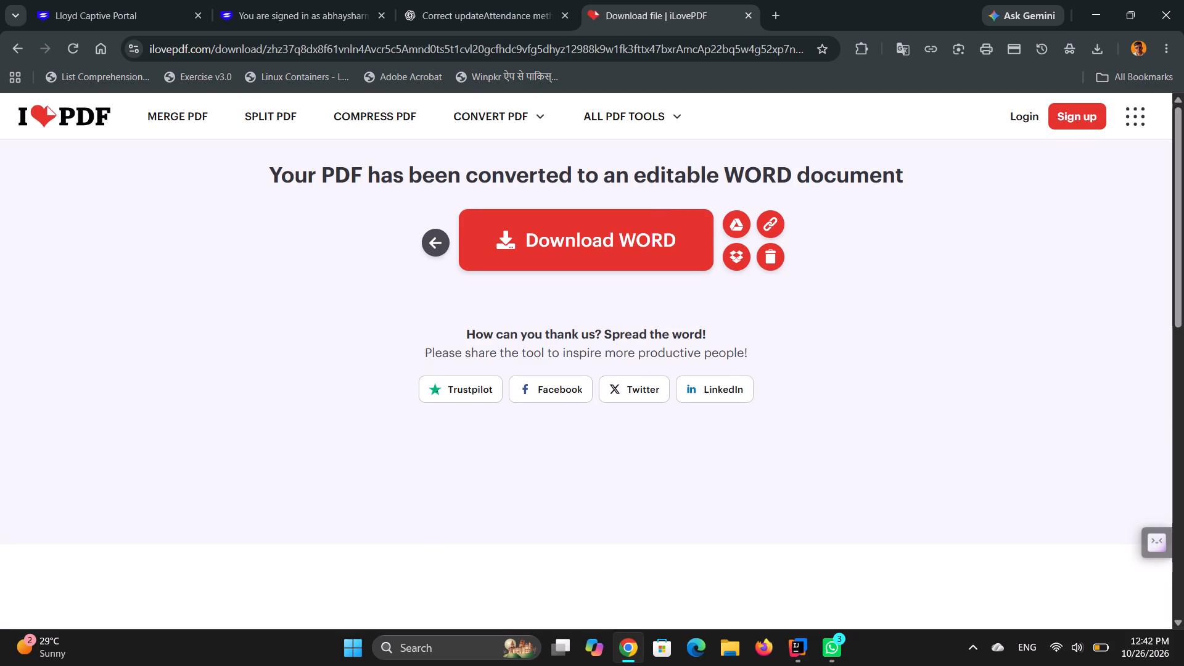
Download the converted Word document and open it in Microsoft Word.
left_click(643, 223)
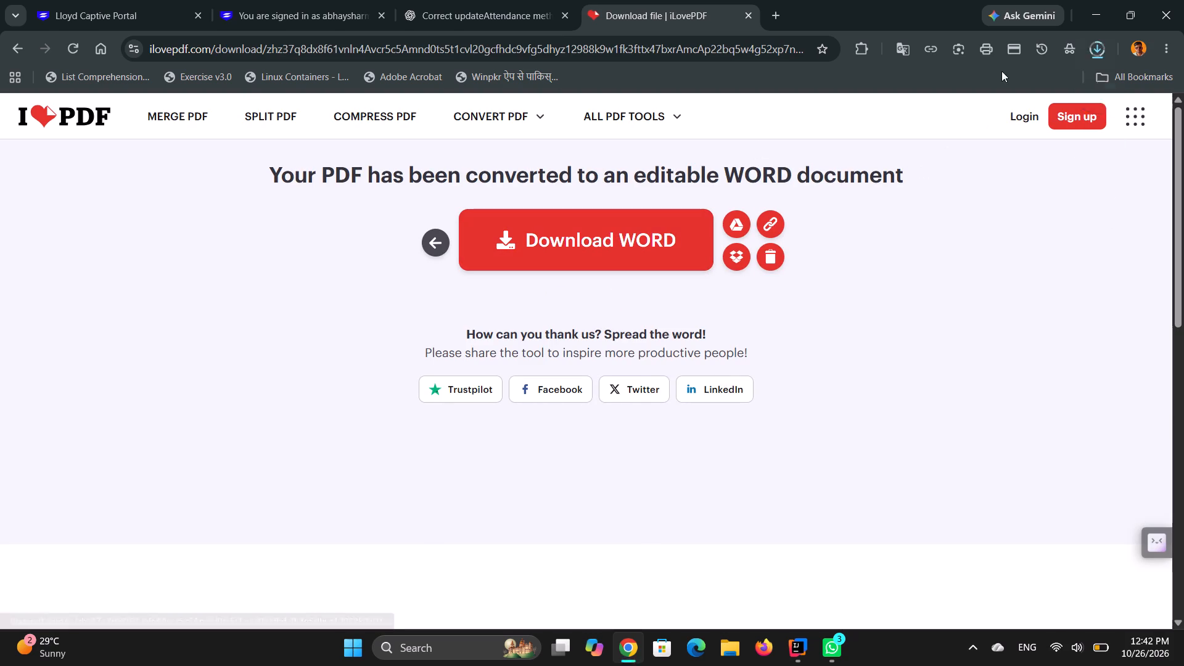
left_click(1100, 46)
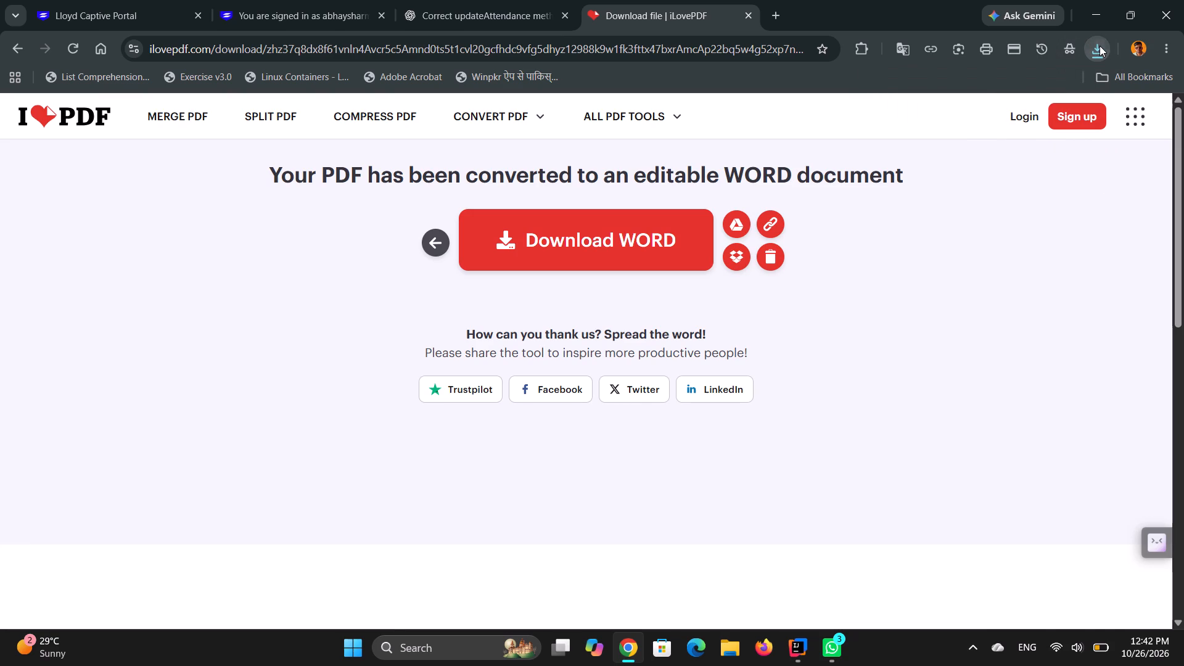
left_click(1100, 46)
double_click(975, 109)
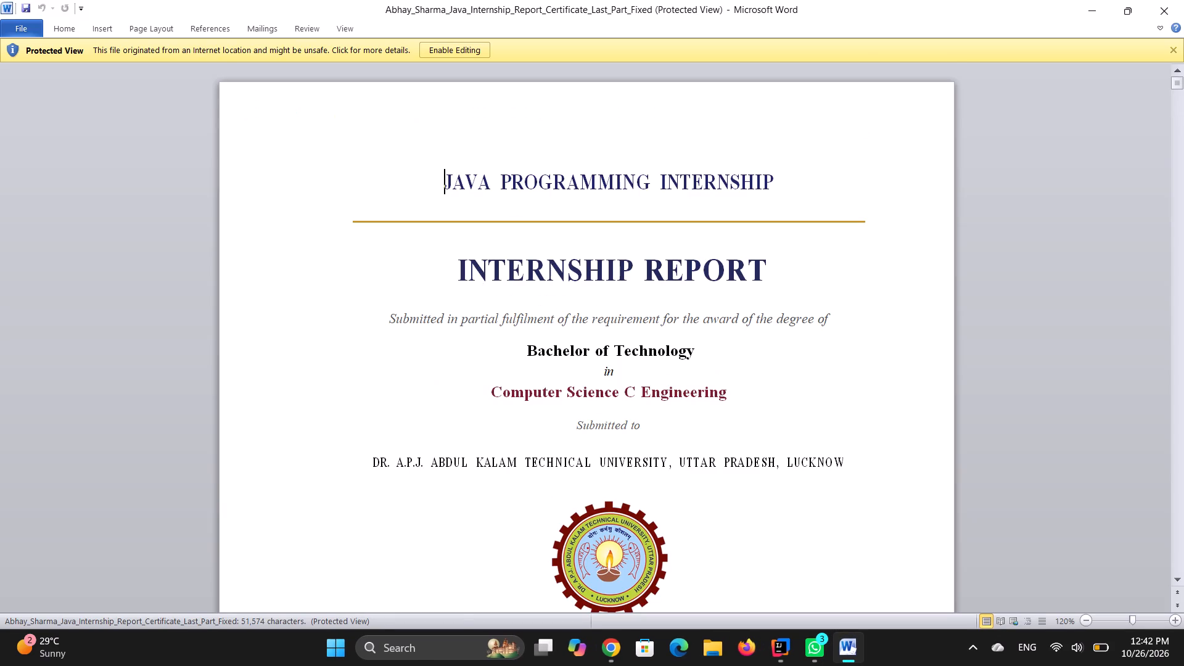
Enable editing for the internship report that is open in Protected View.
scroll(628, 367, "down", 19)
left_click(449, 41)
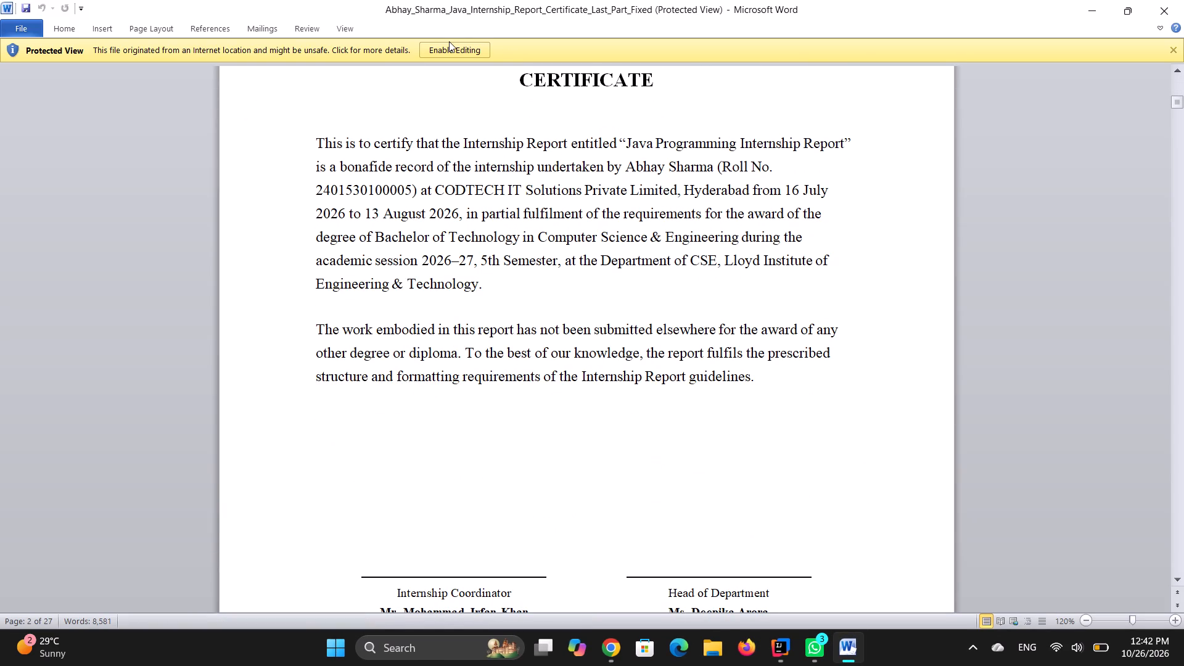
left_click(449, 45)
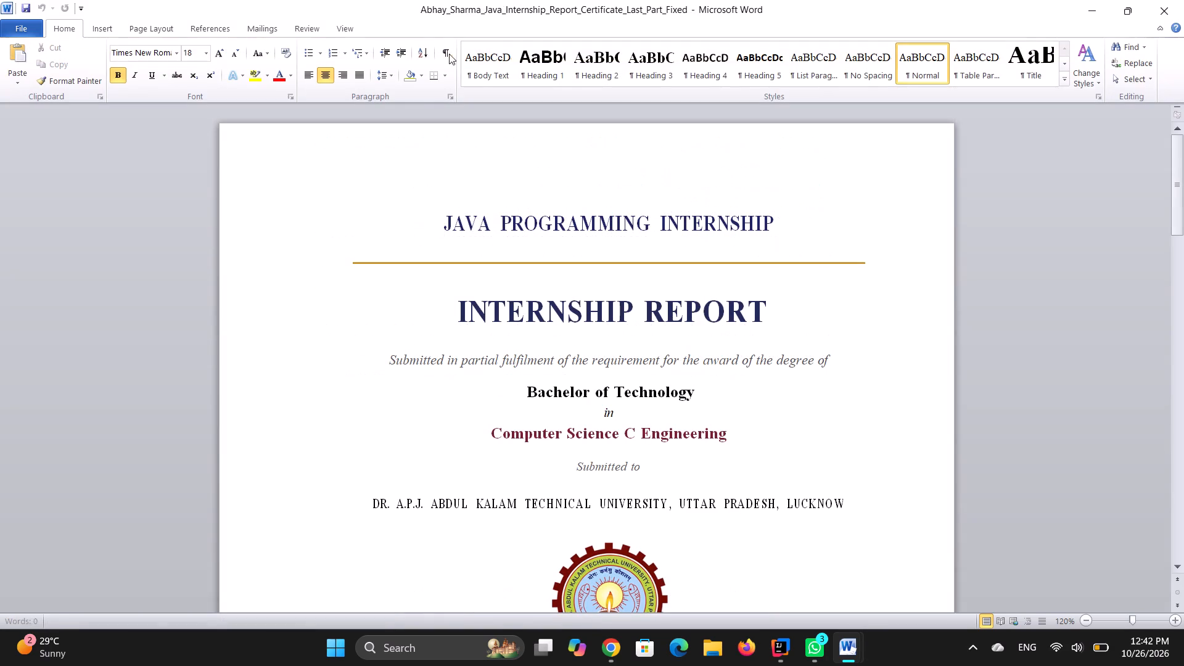
Delete the "Date:" line and its blank under the Head of Department block on the Certificate page.
scroll(472, 208, "down", 20)
scroll(472, 208, "down", 12)
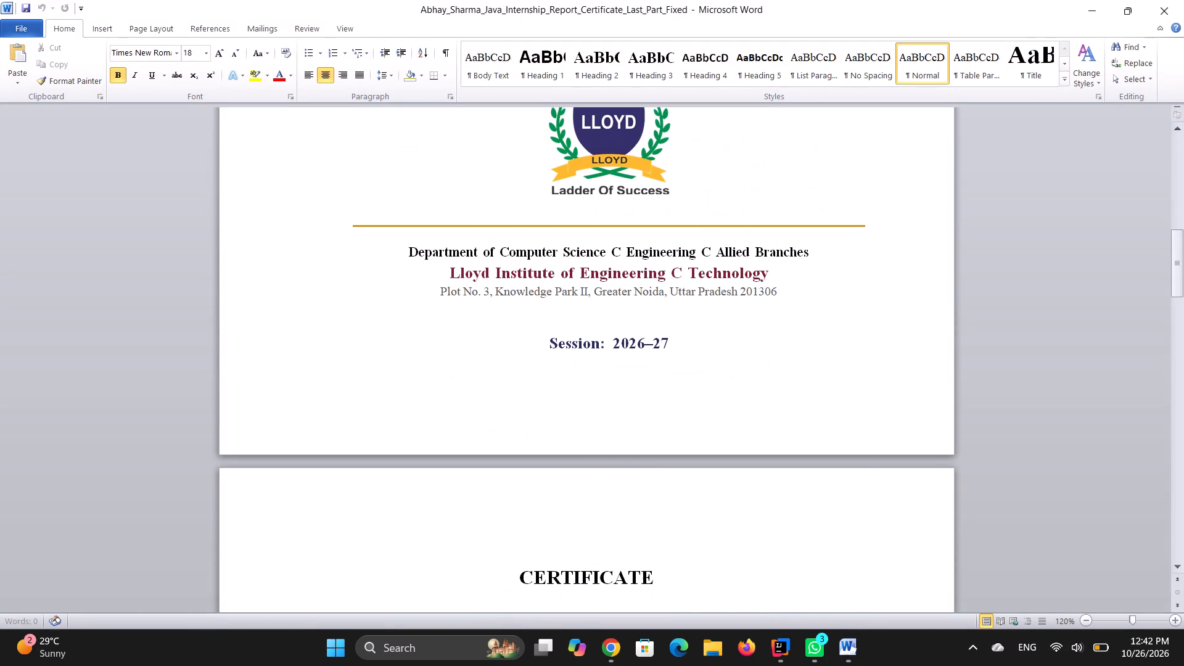
scroll(472, 208, "down", 18)
scroll(517, 369, "down", 3)
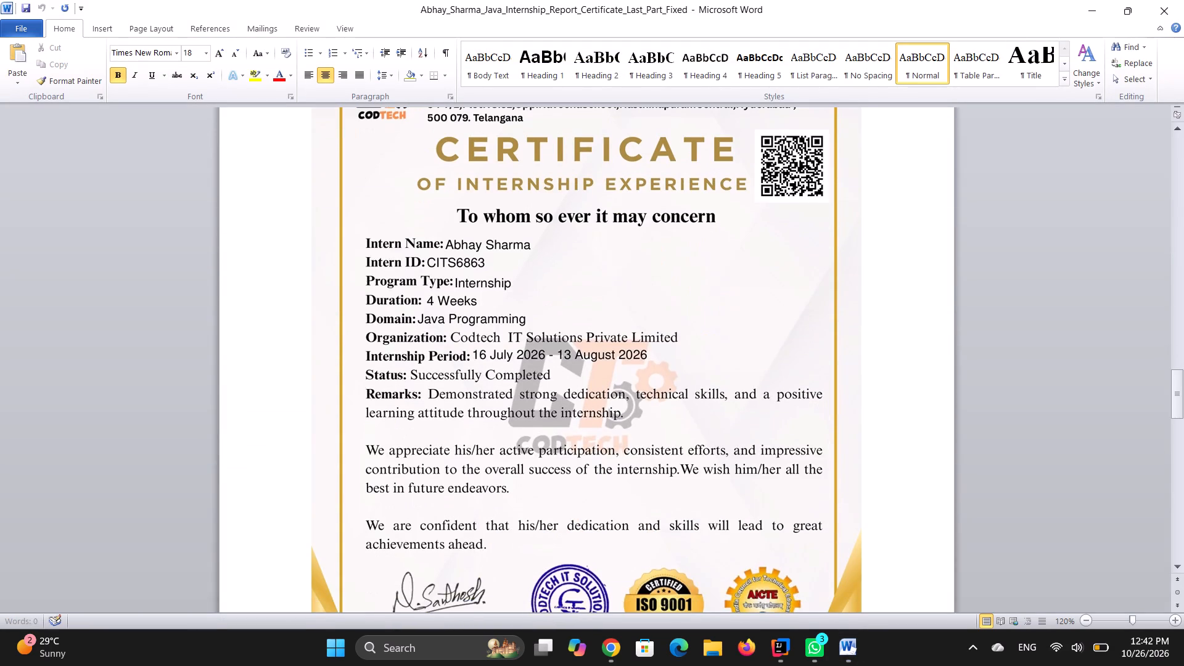
scroll(517, 369, "up", 4)
scroll(517, 369, "down", 1)
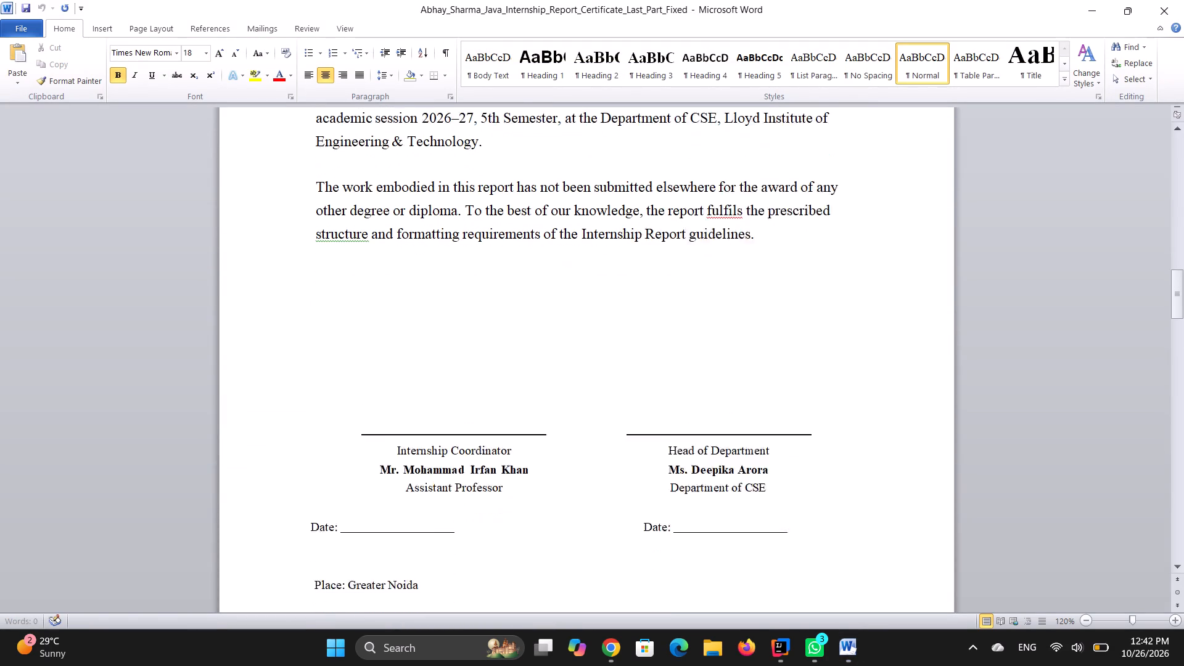
scroll(517, 369, "down", 1)
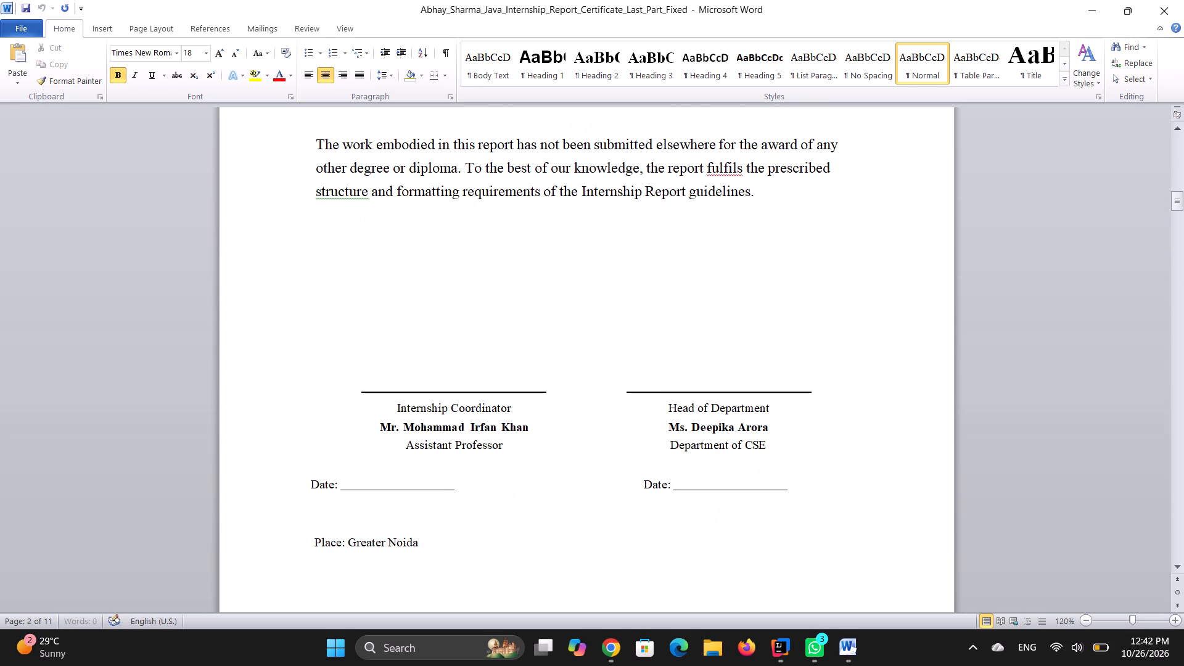
left_click(787, 482)
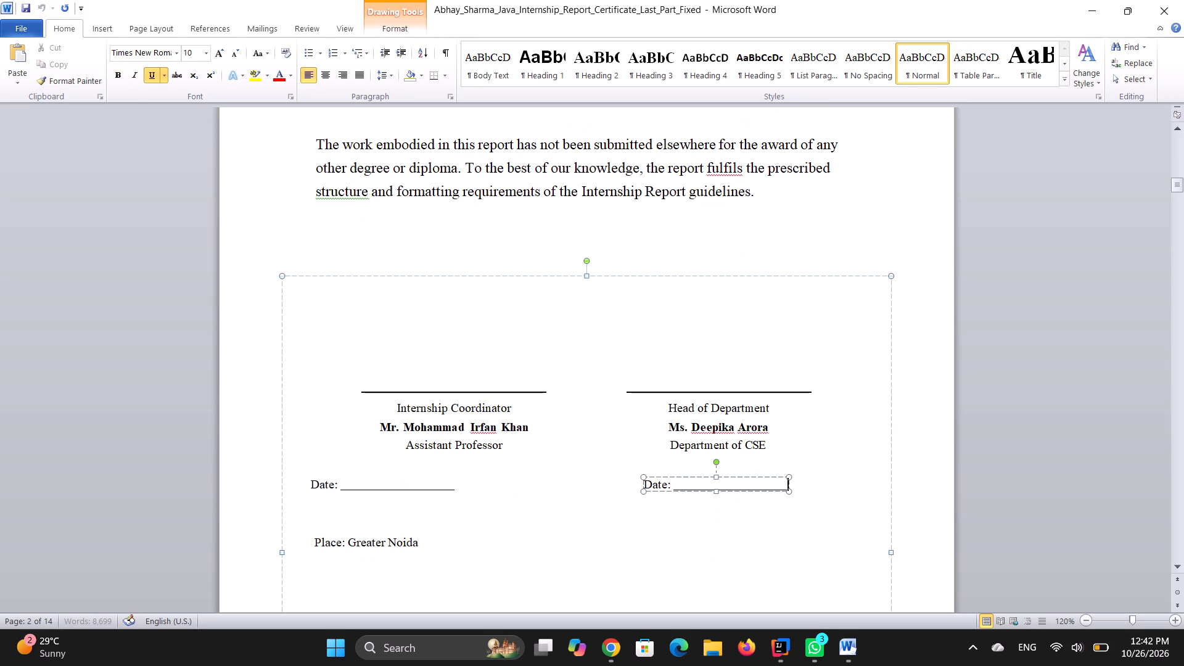
key("BackSpace")
key("BackSpace")
key("BackSpace")
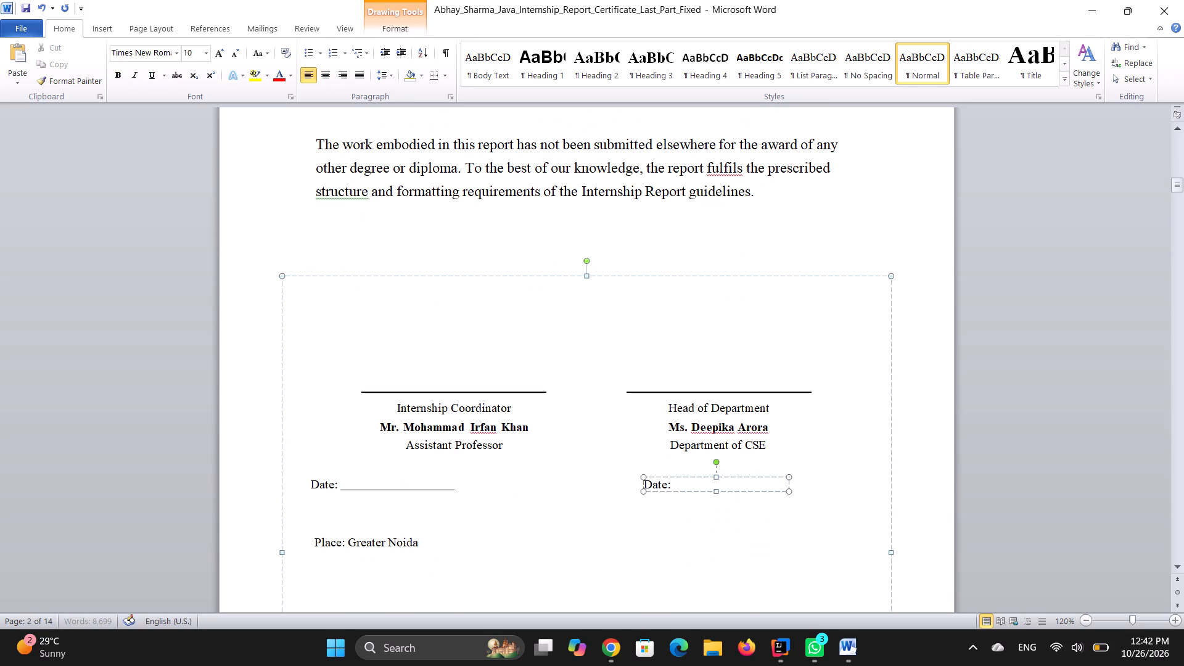
key("BackSpace")
key("BackSpace")
key("BackSpace")
key("BackSpace")
Replace "Department of CSE" with "Assistant Professor" under the Head of Department's name.
left_click(749, 444)
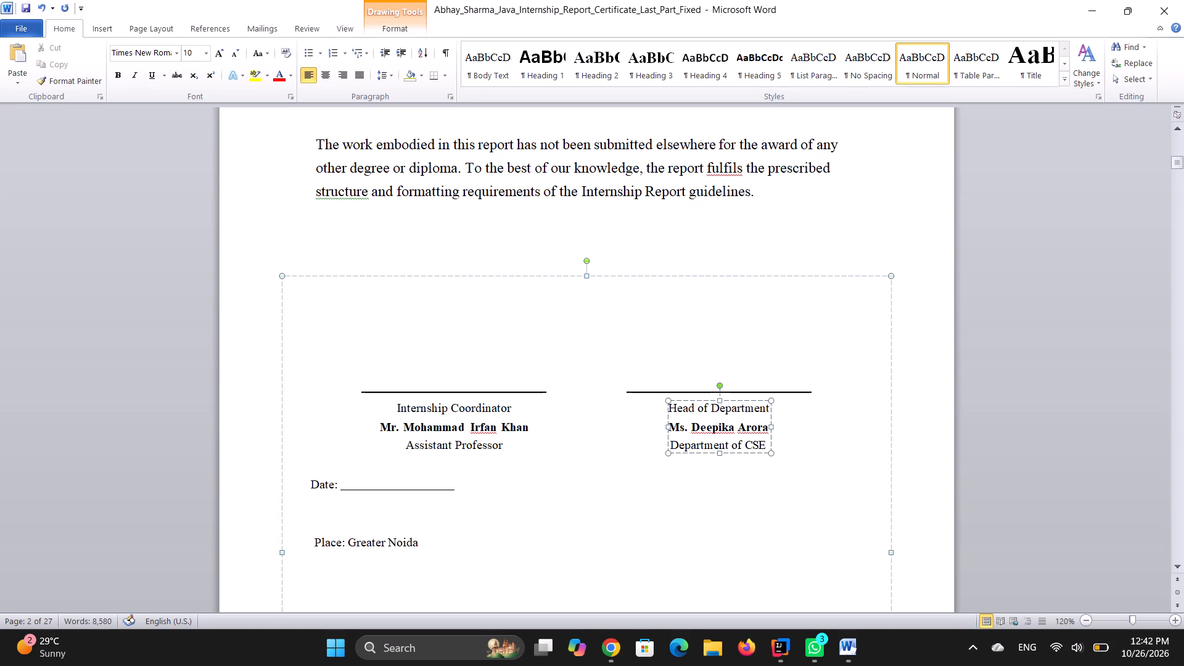
left_click(763, 443)
key("Right")
key("BackSpace")
key("BackSpace")
key("BackSpace")
key("BackSpace")
key("BackSpace")
key("BackSpace")
key("BackSpace")
key("BackSpace")
key("BackSpace")
key("BackSpace")
key("BackSpace")
key("BackSpace")
key("BackSpace")
key("BackSpace")
key("BackSpace")
key("BackSpace")
key("BackSpace")
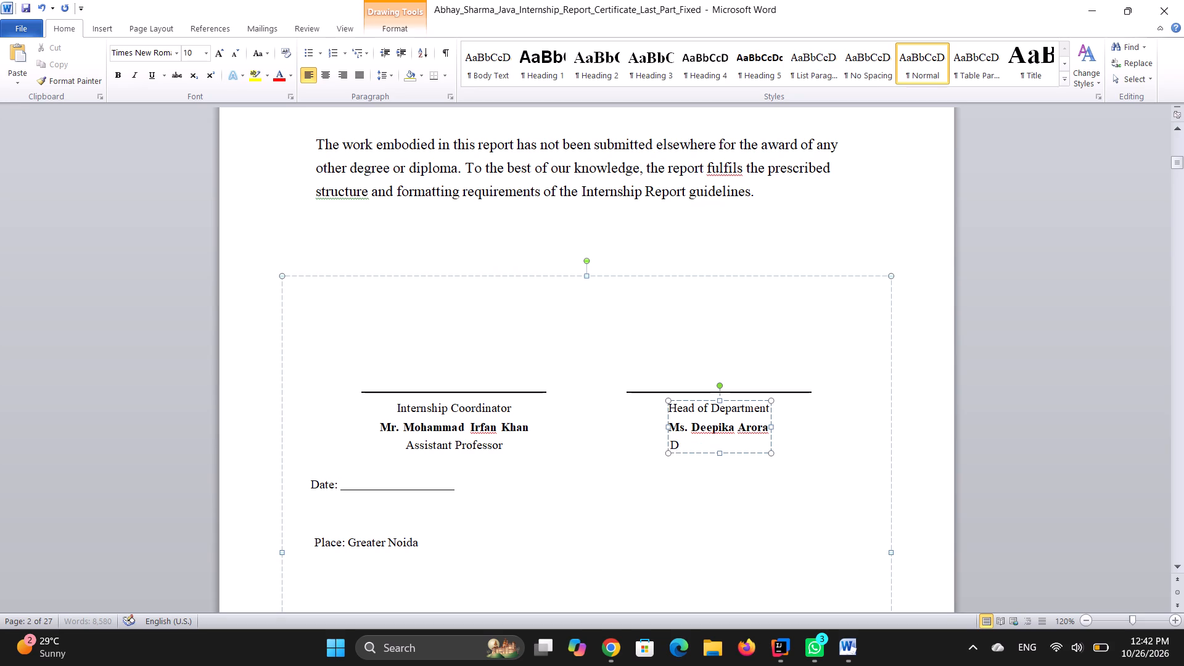
key("shift+a")
Complete the title line under the Head of Department's name so it reads "Assistant Professor".
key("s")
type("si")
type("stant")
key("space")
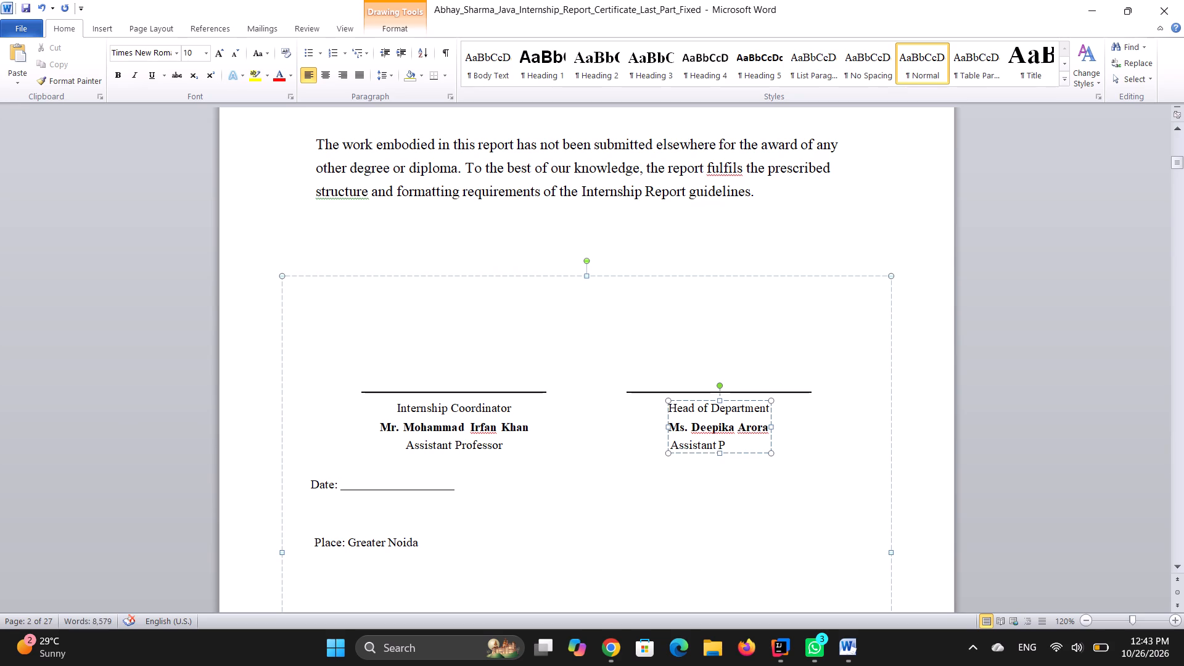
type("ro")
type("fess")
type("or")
Move the "Place: Greater Noida" text box up to sit directly beneath the "Date:" line, aligned with its left edge.
left_click(422, 541)
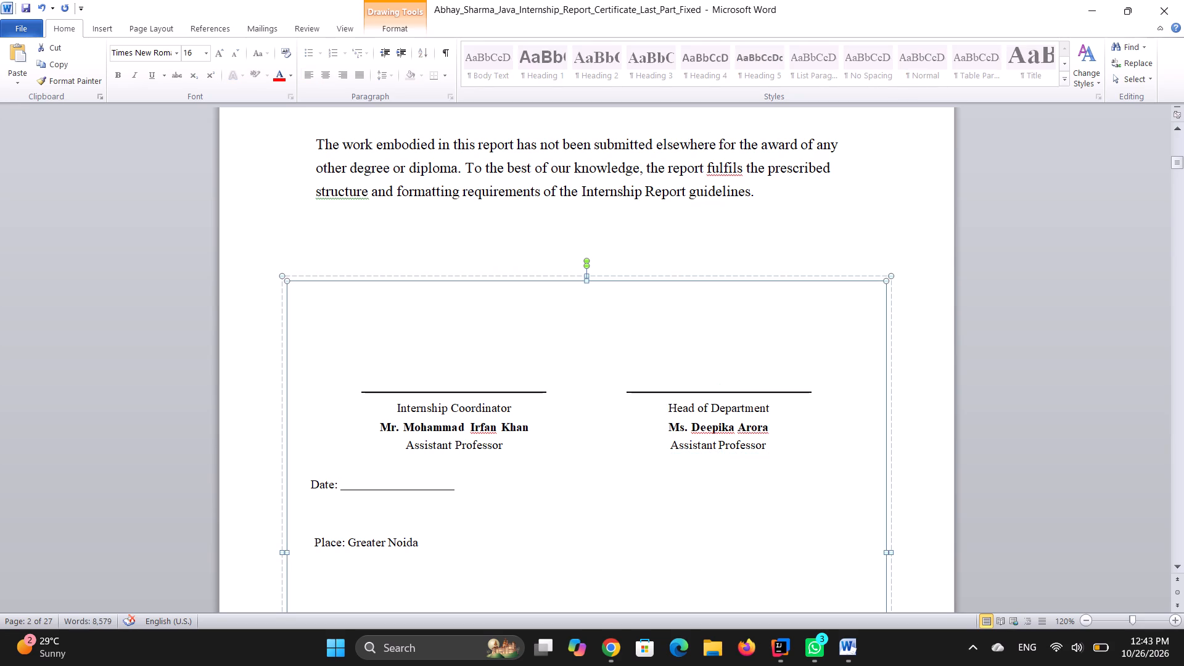
left_click(409, 543)
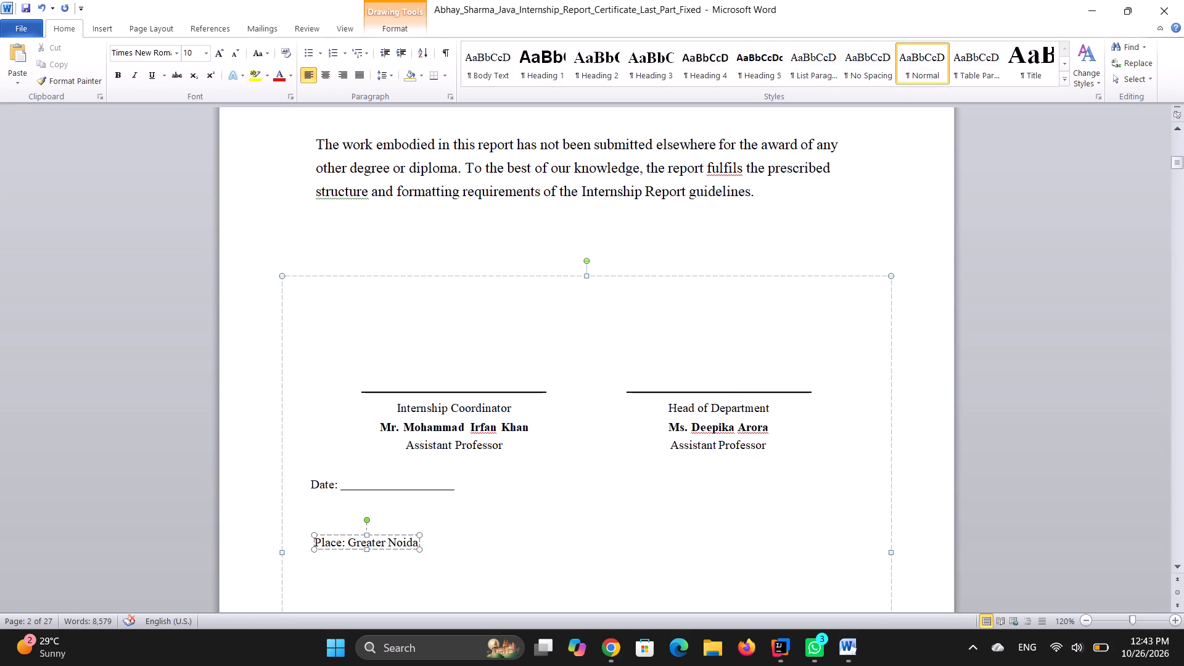
left_click_drag(390, 543, 373, 537)
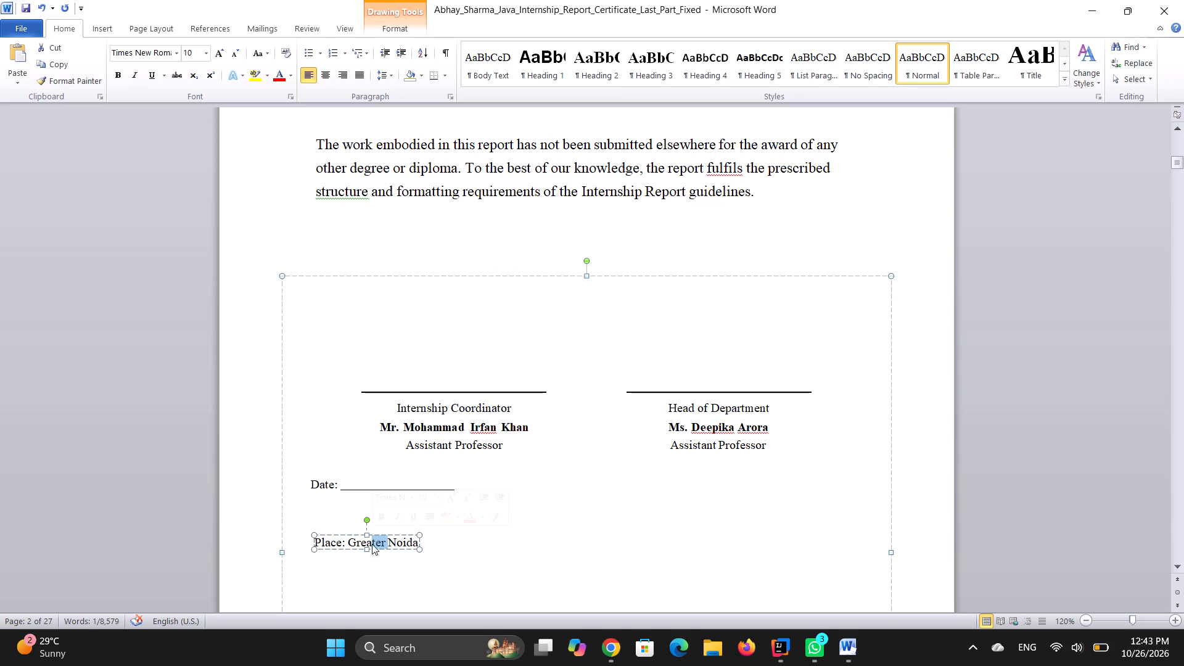
left_click_drag(358, 549, 355, 515)
left_click_drag(355, 515, 353, 512)
Select the "Date:" text box below the Internship Coordinator block for adjustment.
left_click(350, 483)
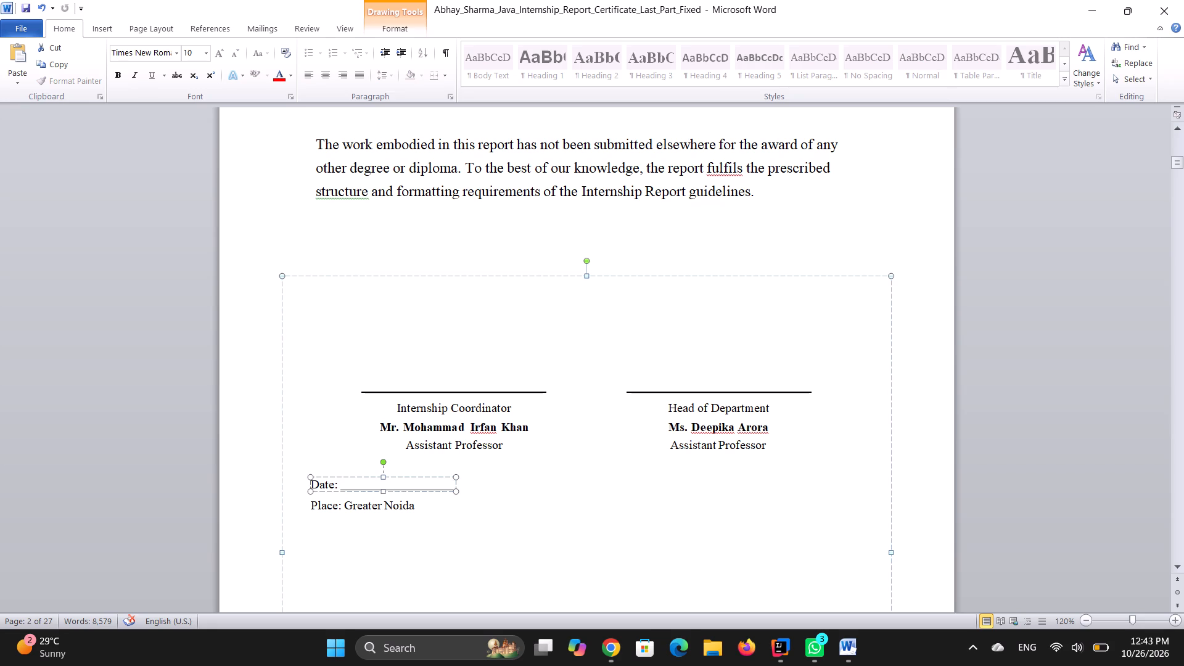
Replace the blank after "Date:" below the Internship Coordinator block with 28-10-2026.
left_click(451, 483)
key("BackSpace")
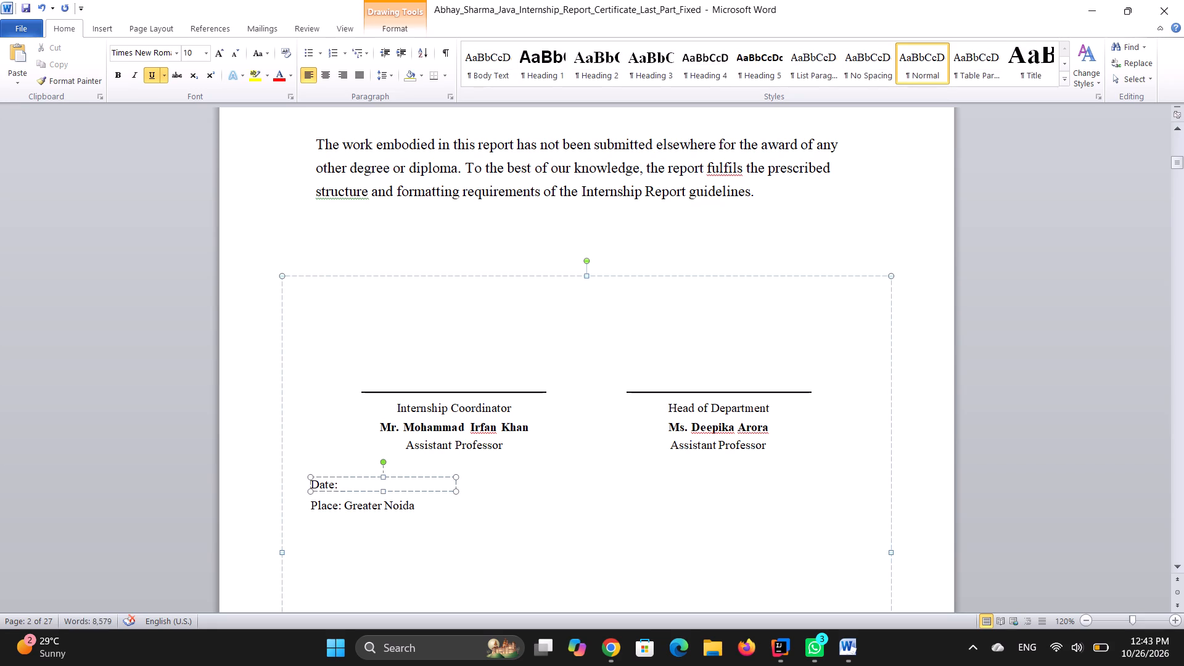
type("28")
key("minus")
type("10-")
type("20")
type("26")
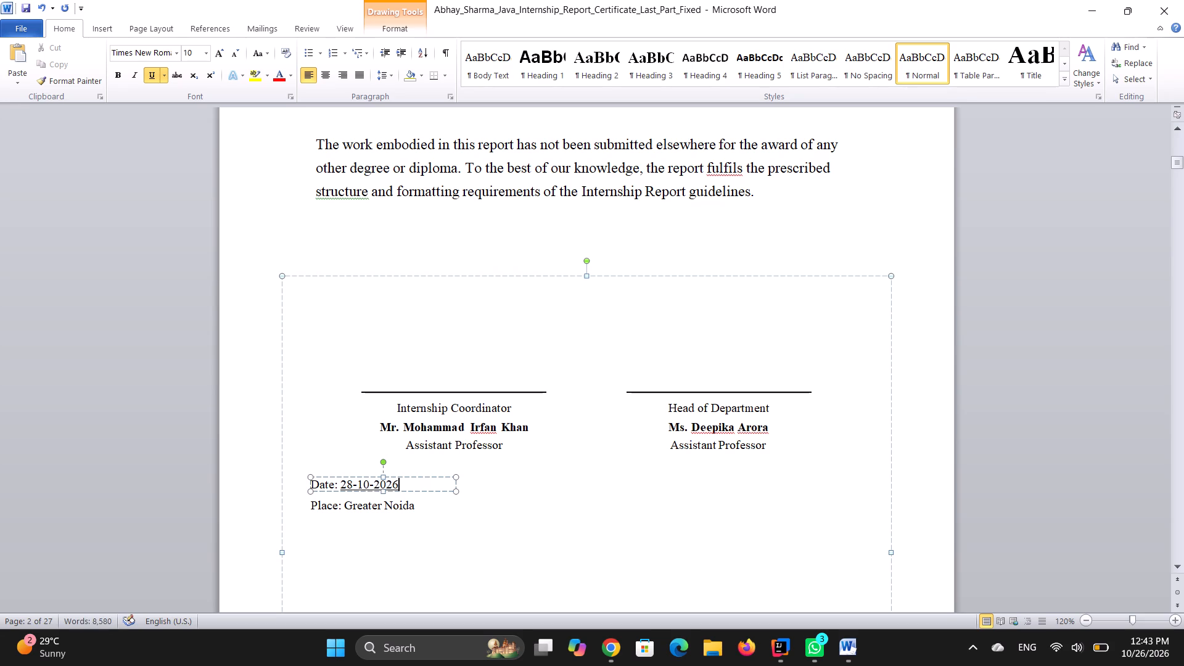
Make the quoted report title and the intern's name bold in the certificate's first paragraph.
scroll(514, 369, "up", 1)
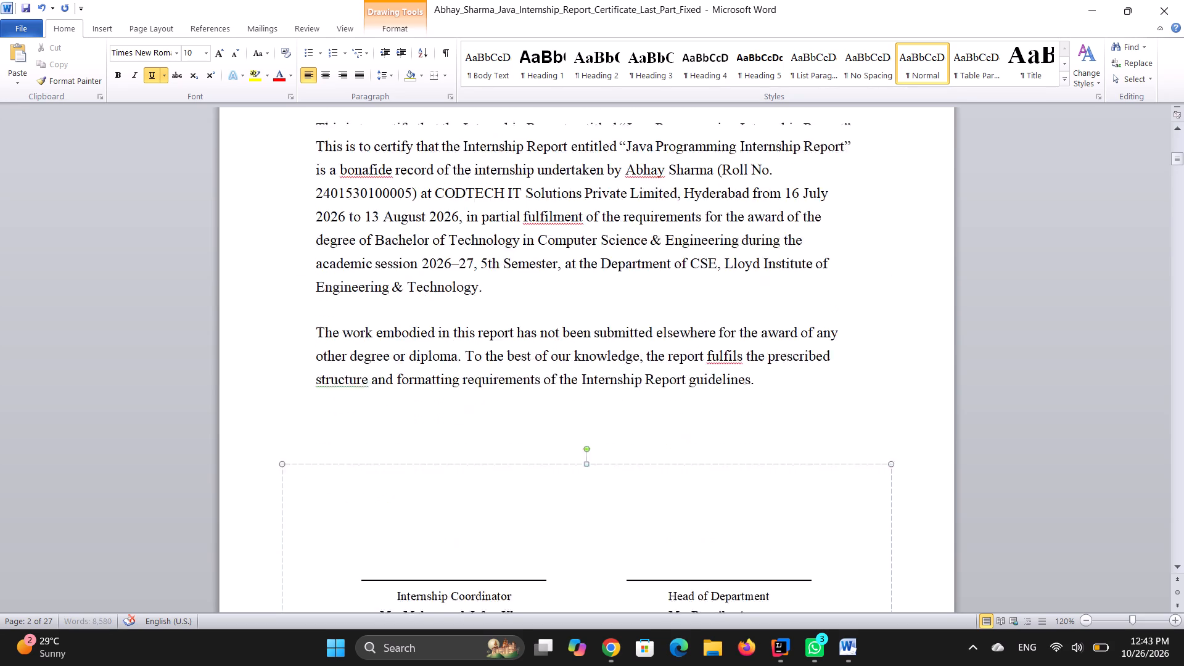
scroll(514, 369, "up", 1)
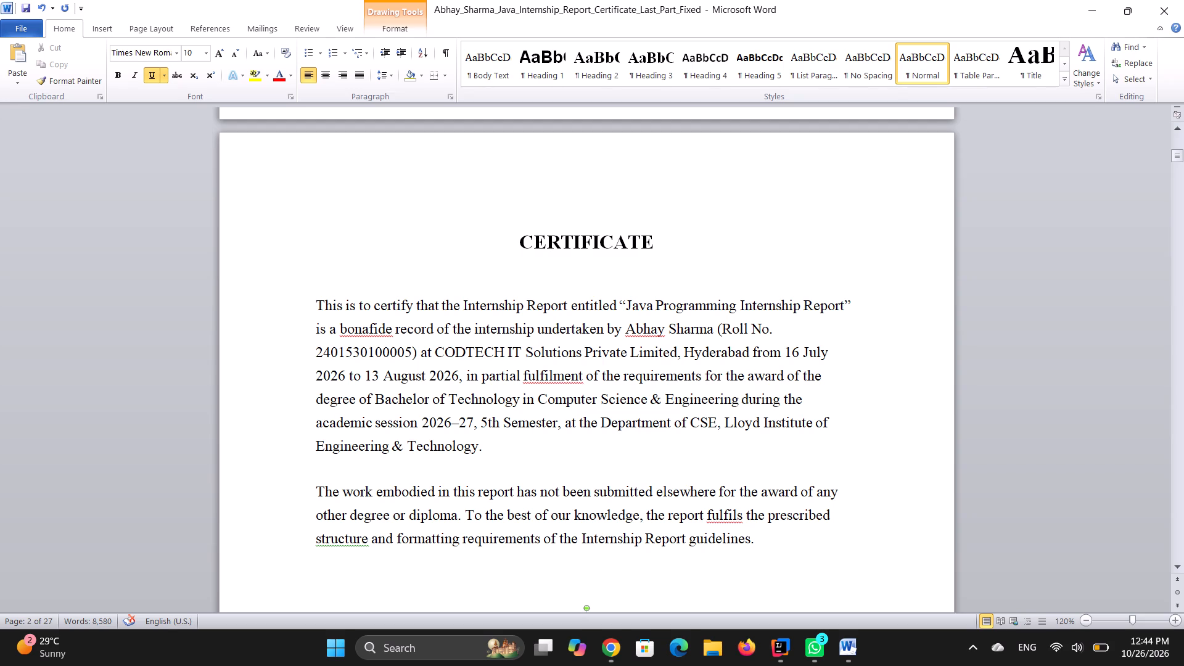
left_click_drag(850, 303, 620, 304)
left_click(629, 288)
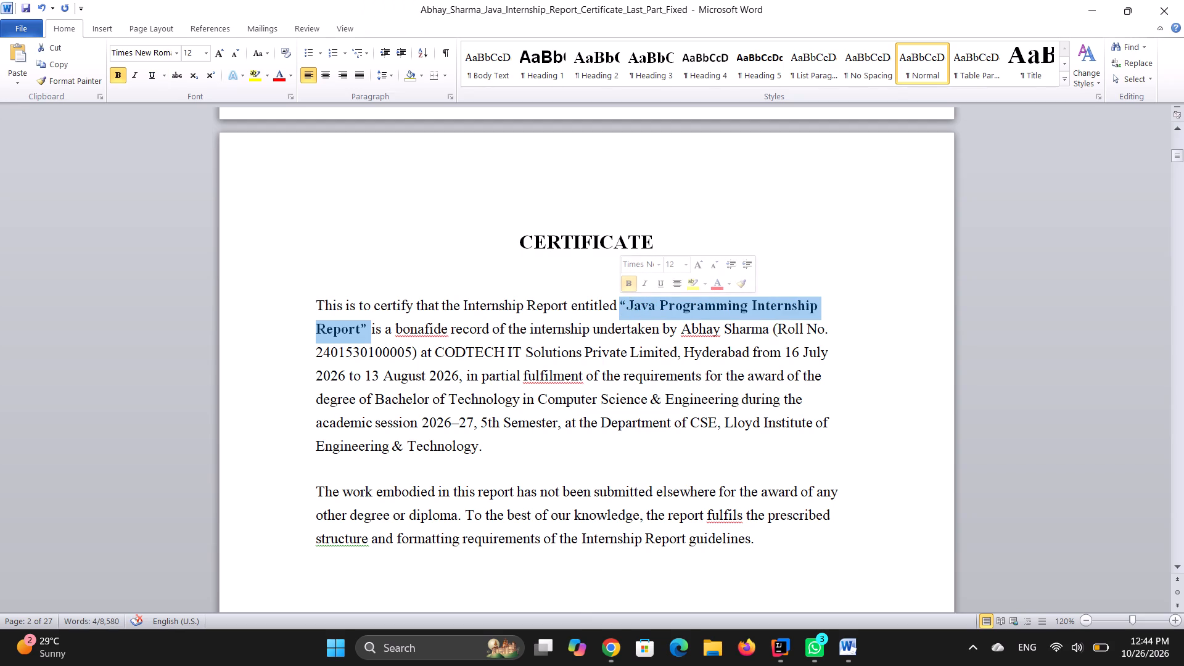
left_click_drag(768, 327, 682, 328)
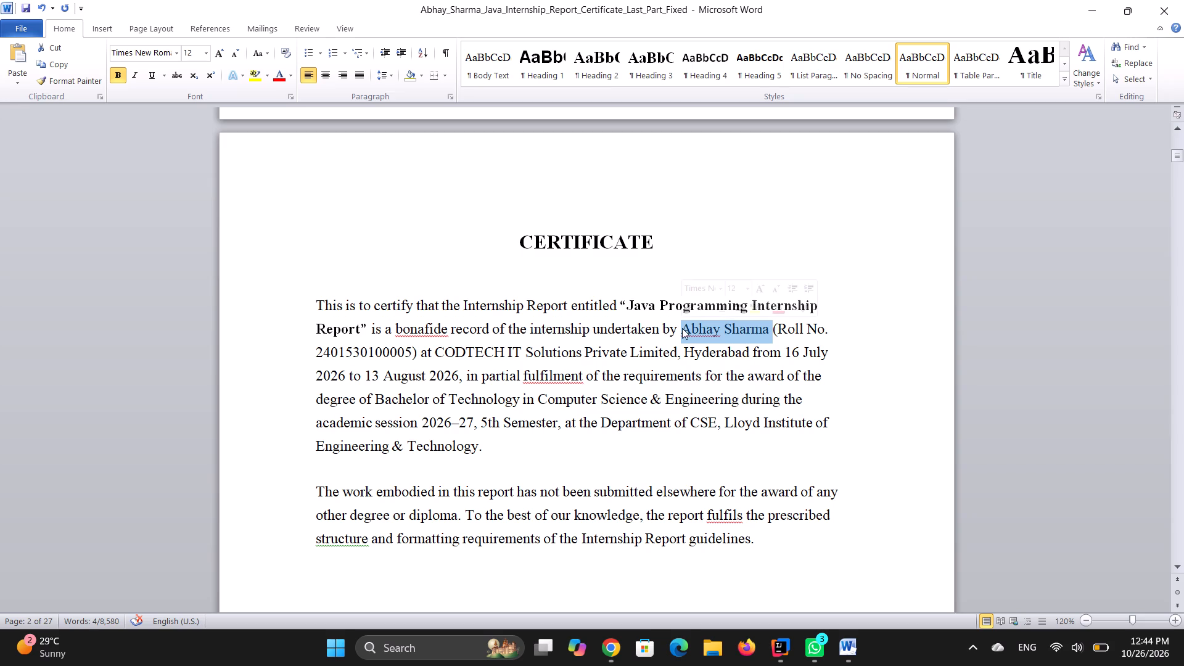
left_click(691, 307)
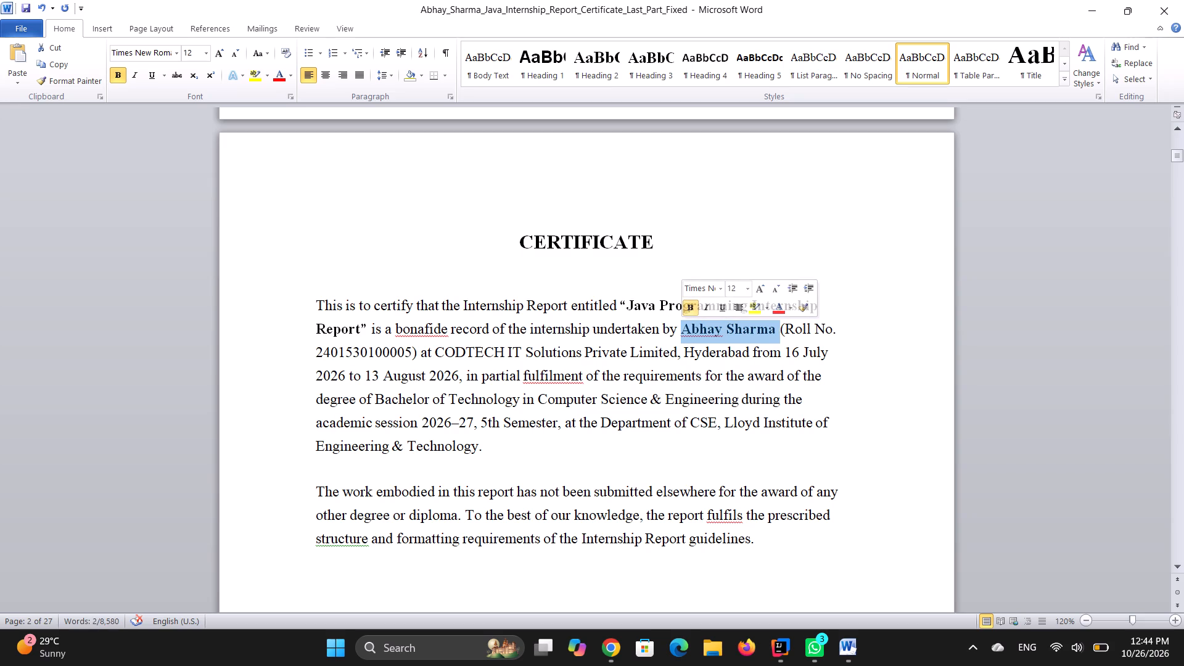
Remove the closing and opening parentheses around the roll number in the certificate's first paragraph.
left_click(416, 350)
key("BackSpace")
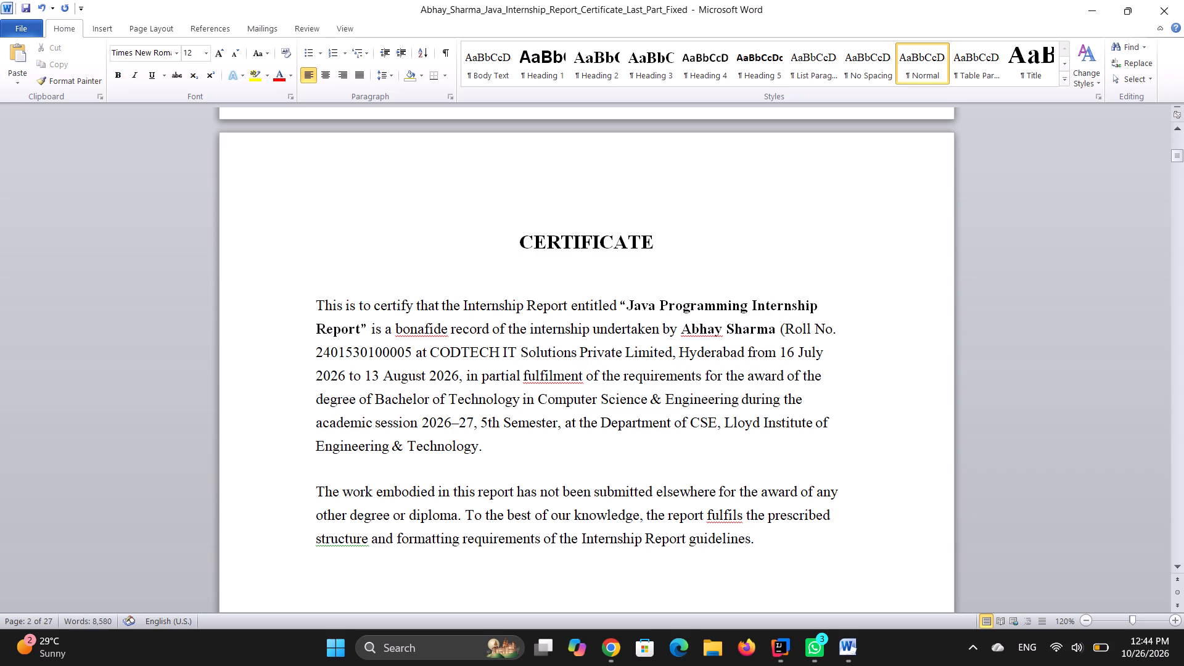
left_click(783, 329)
key("BackSpace")
Insert a comma and a space between the intern's name and "Roll No." in the certificate's first paragraph.
key("BackSpace")
key("comma")
key("space")
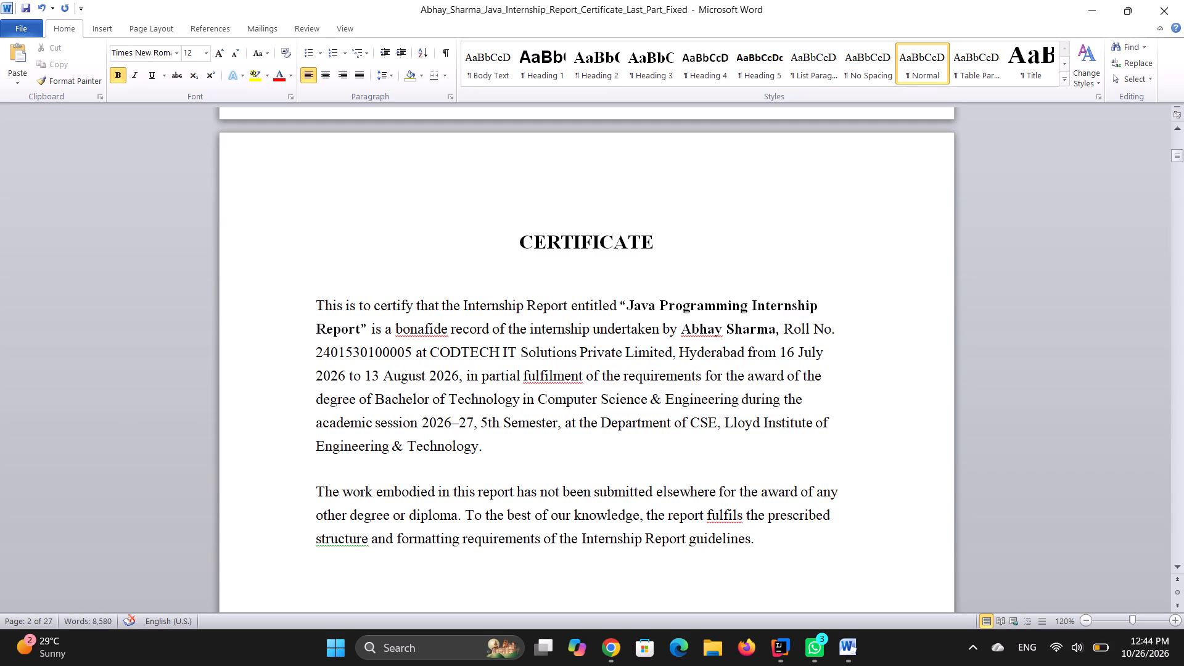
Make the roll number and the text from "CODTECH IT Solutions" through "13 August 2026," bold in the certificate's first paragraph.
left_click_drag(409, 351, 377, 353)
left_click_drag(377, 353, 317, 353)
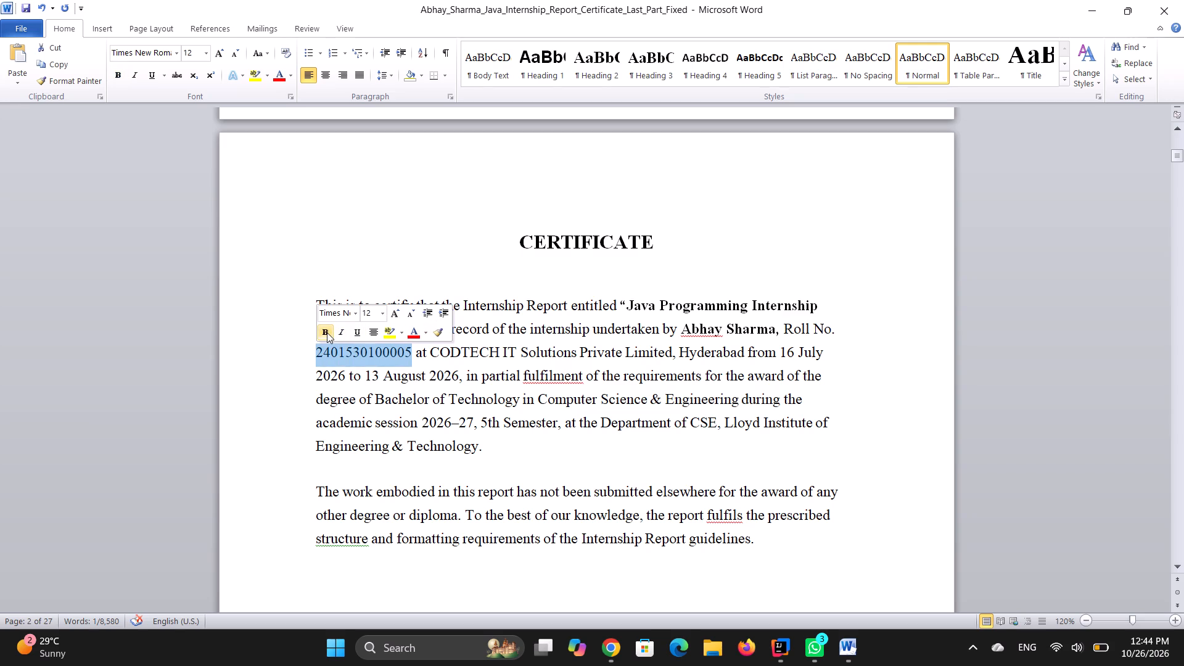
left_click(327, 332)
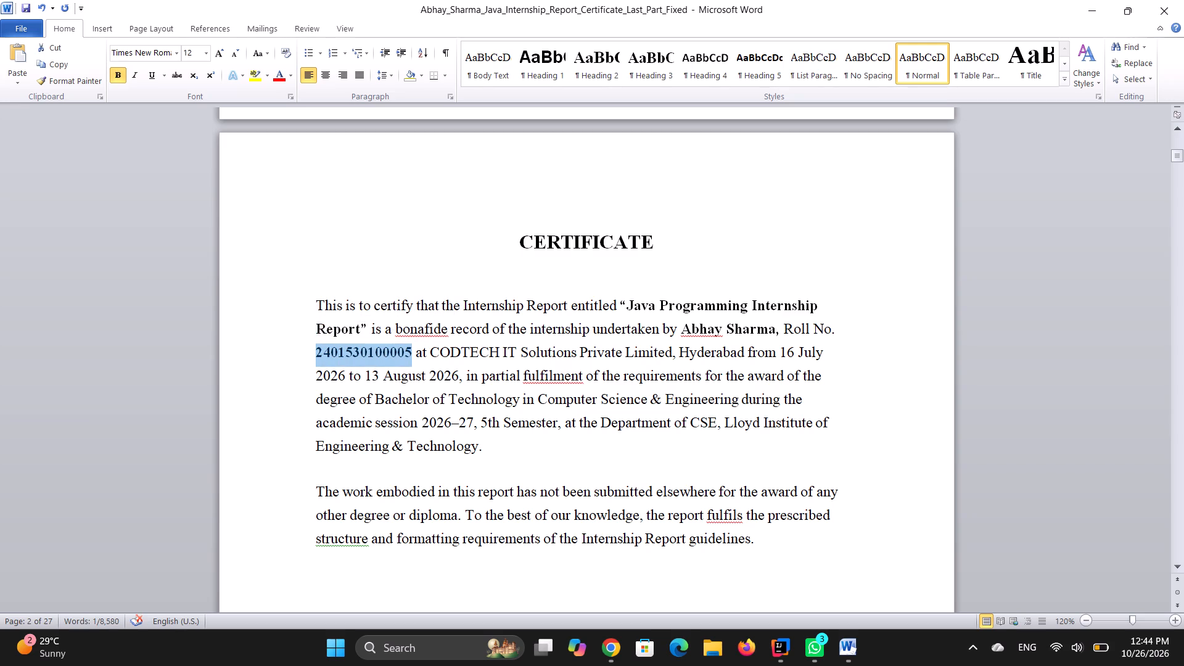
left_click_drag(462, 377, 442, 357)
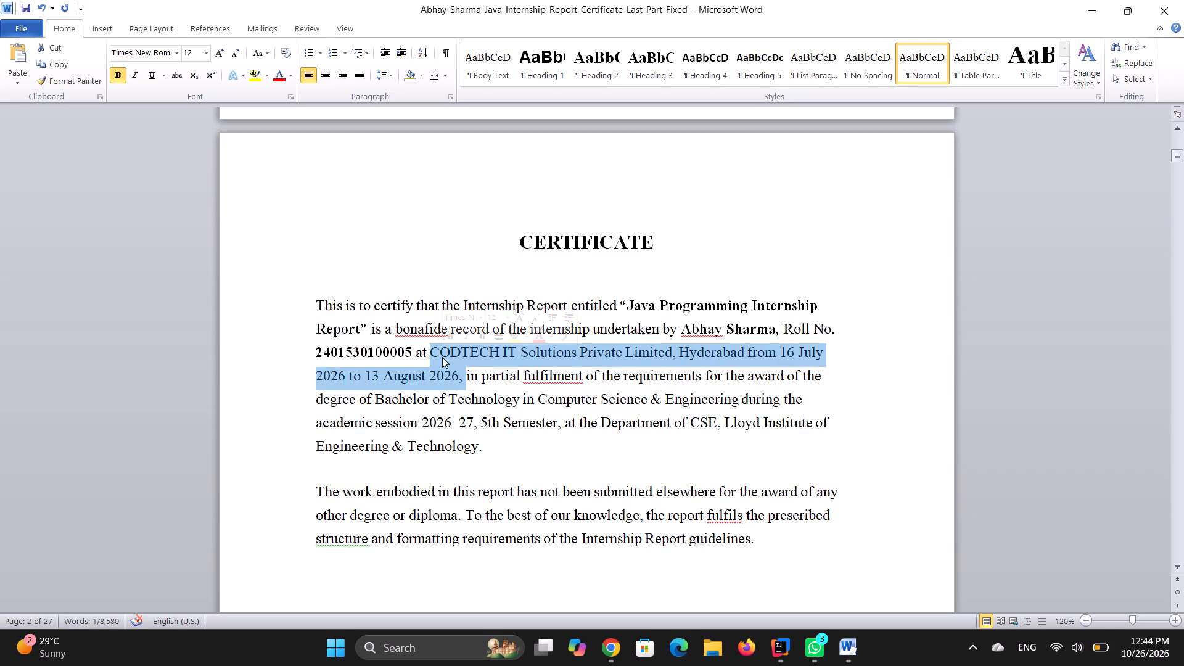
left_click(448, 341)
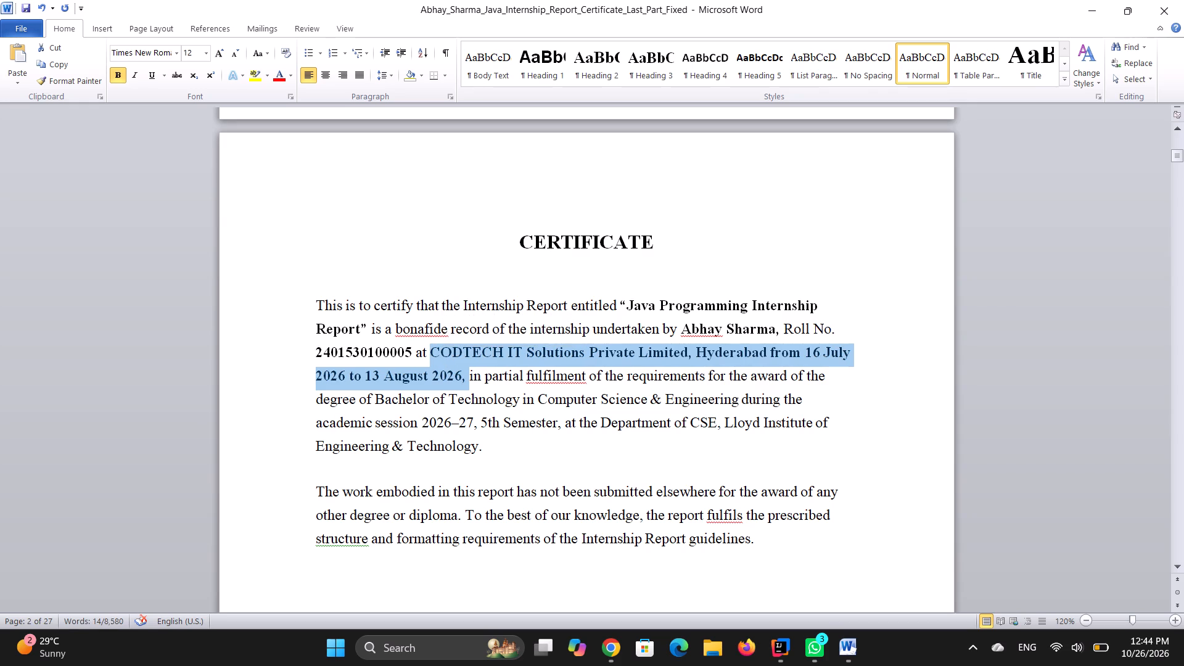
Make the text from "Bachelor of Technology" through "during the" bold in the certificate's first paragraph.
left_click_drag(372, 398, 411, 375)
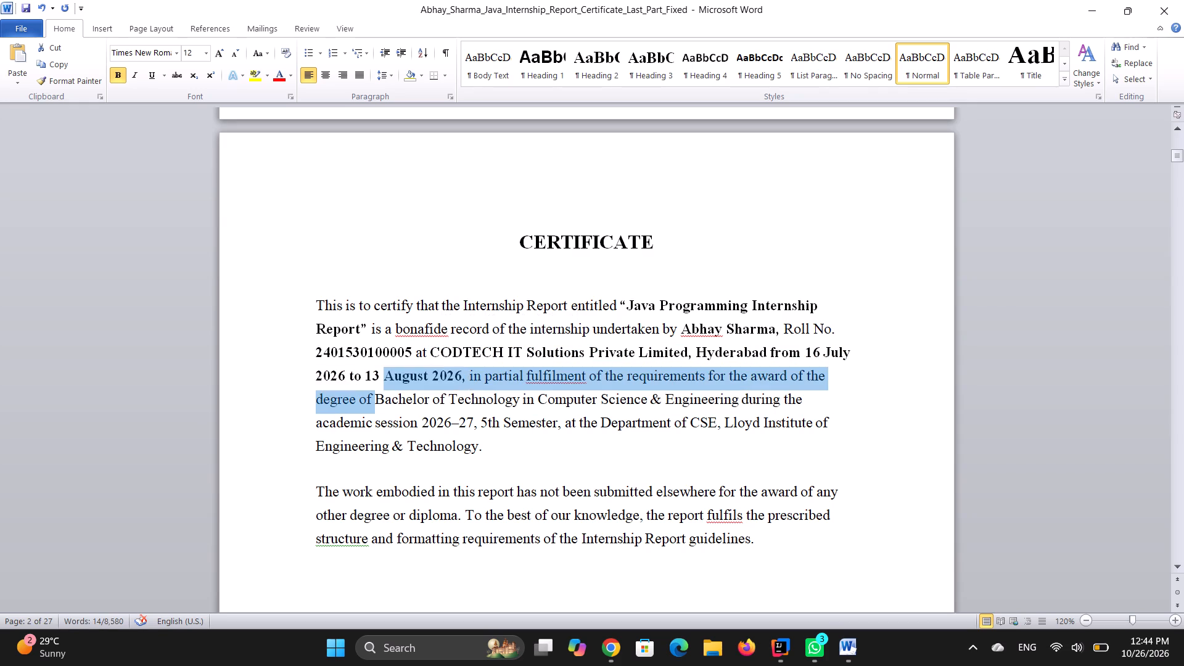
left_click_drag(411, 375, 382, 403)
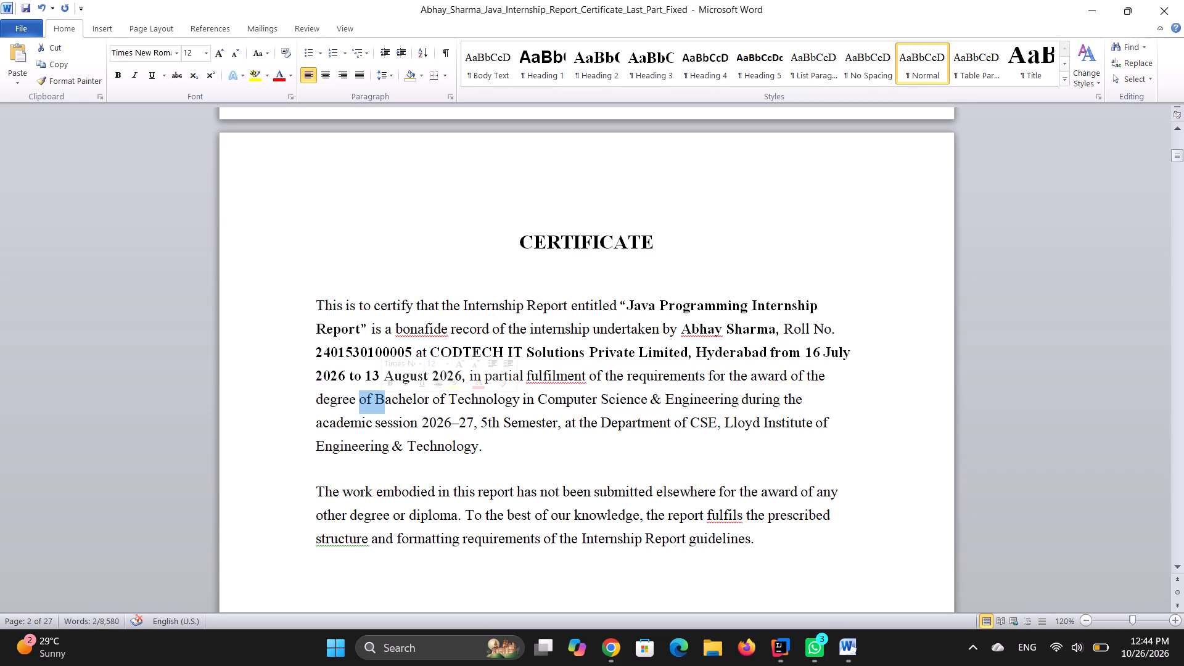
left_click_drag(805, 398, 482, 404)
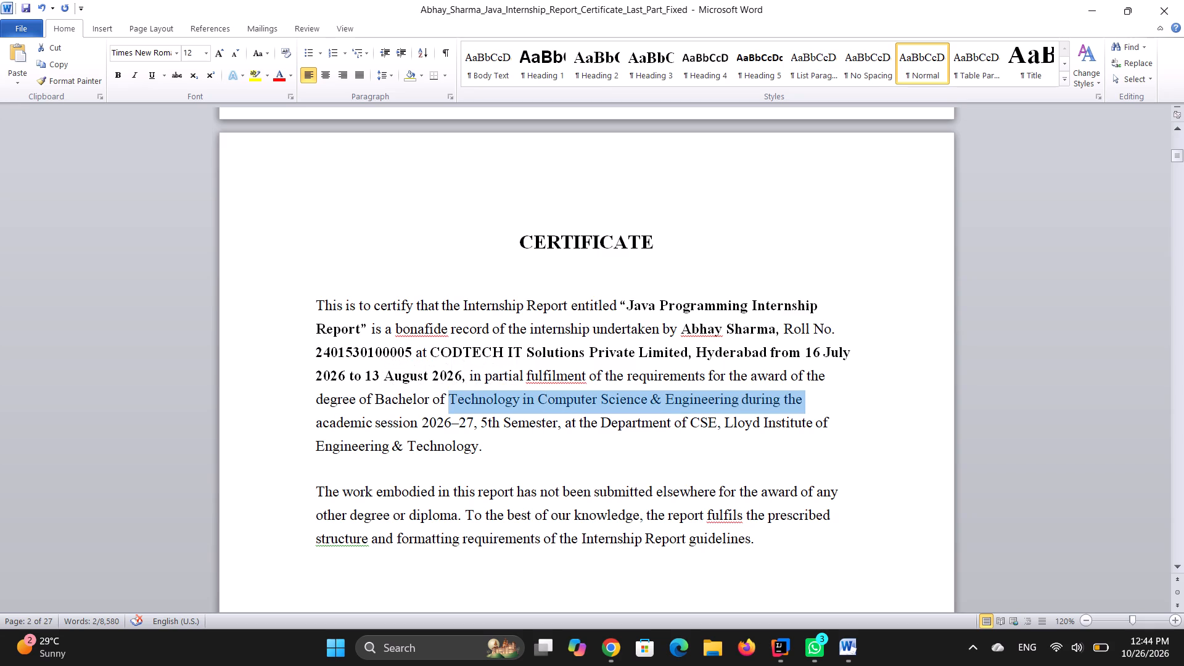
left_click_drag(482, 404, 396, 413)
left_click(408, 389)
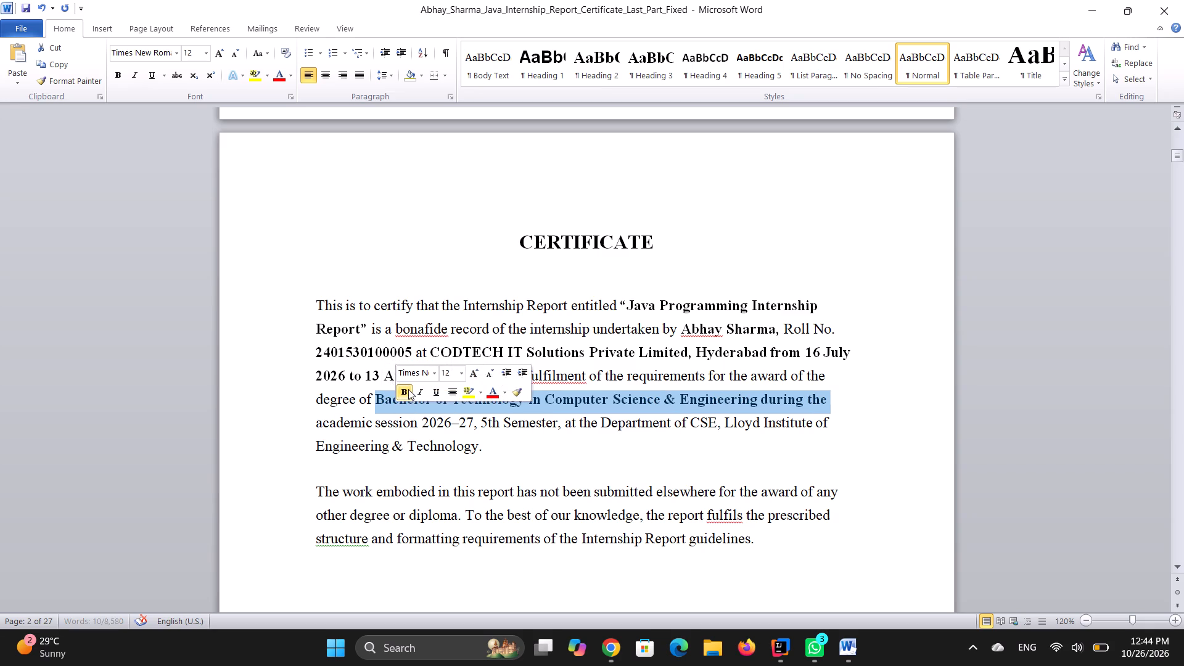
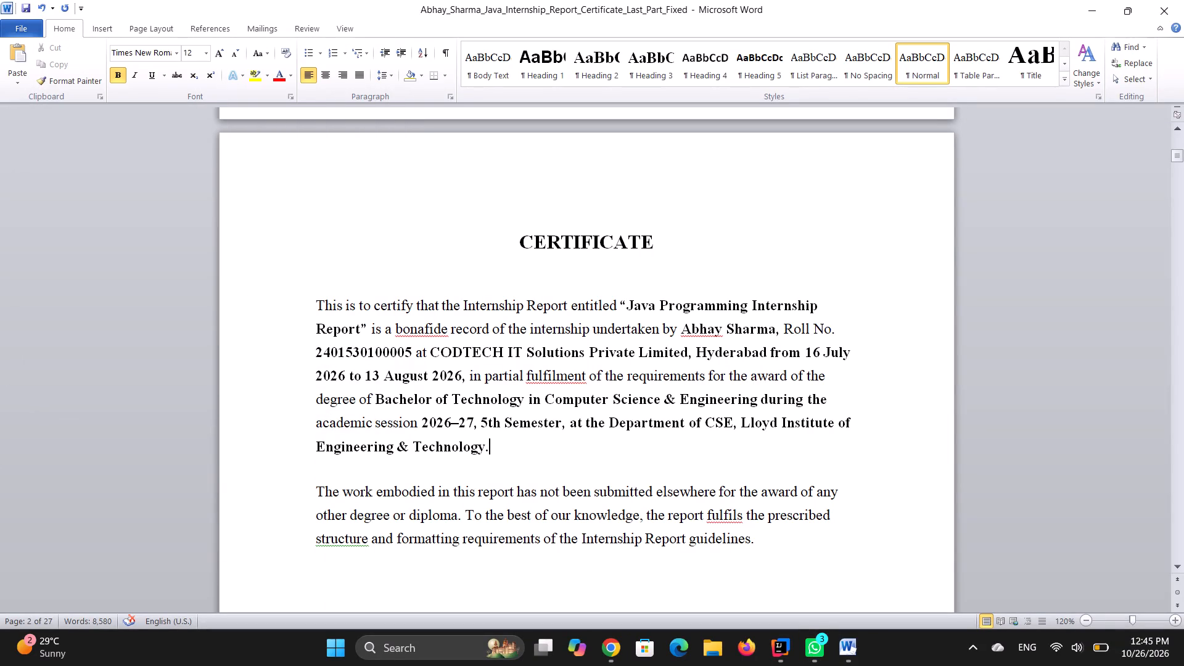
Select the words "at the" before "Department of CSE" in the certificate's first paragraph.
right_click_drag(602, 421, 573, 424)
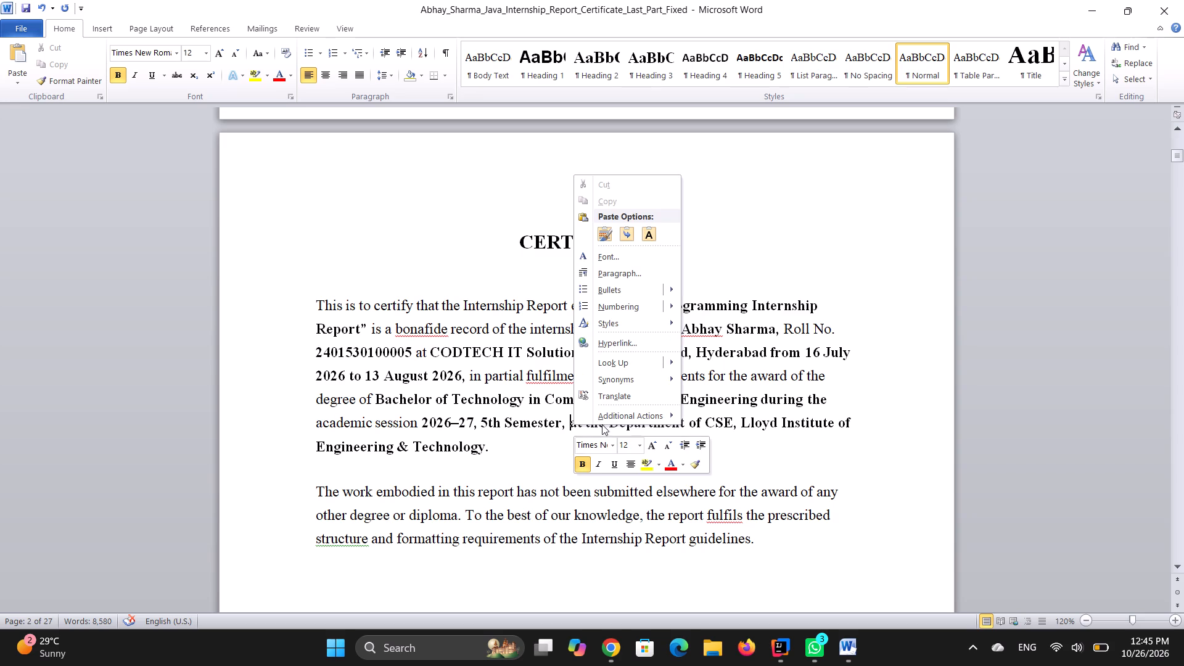
Remove the bold formatting from "at the" before "Department of CSE" in the certificate's first paragraph.
left_click(561, 451)
right_click_drag(608, 421, 577, 421)
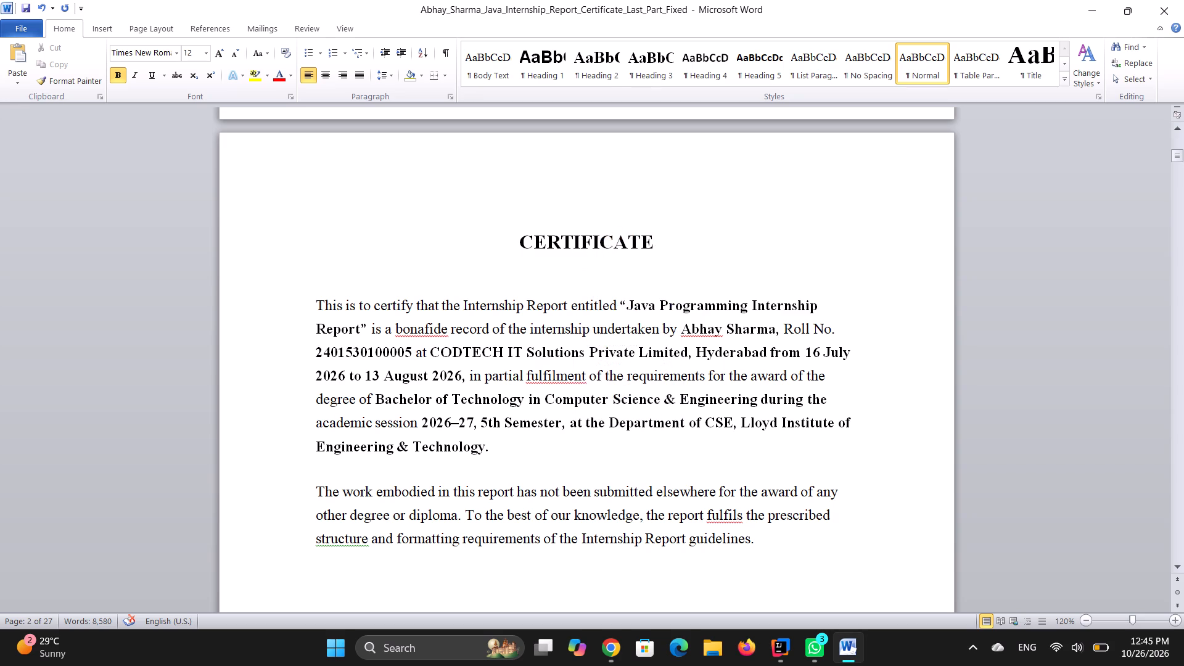
right_click_drag(577, 421, 572, 420)
left_click(562, 438)
left_click_drag(601, 422, 571, 421)
left_click_drag(571, 421, 570, 421)
left_click(582, 403)
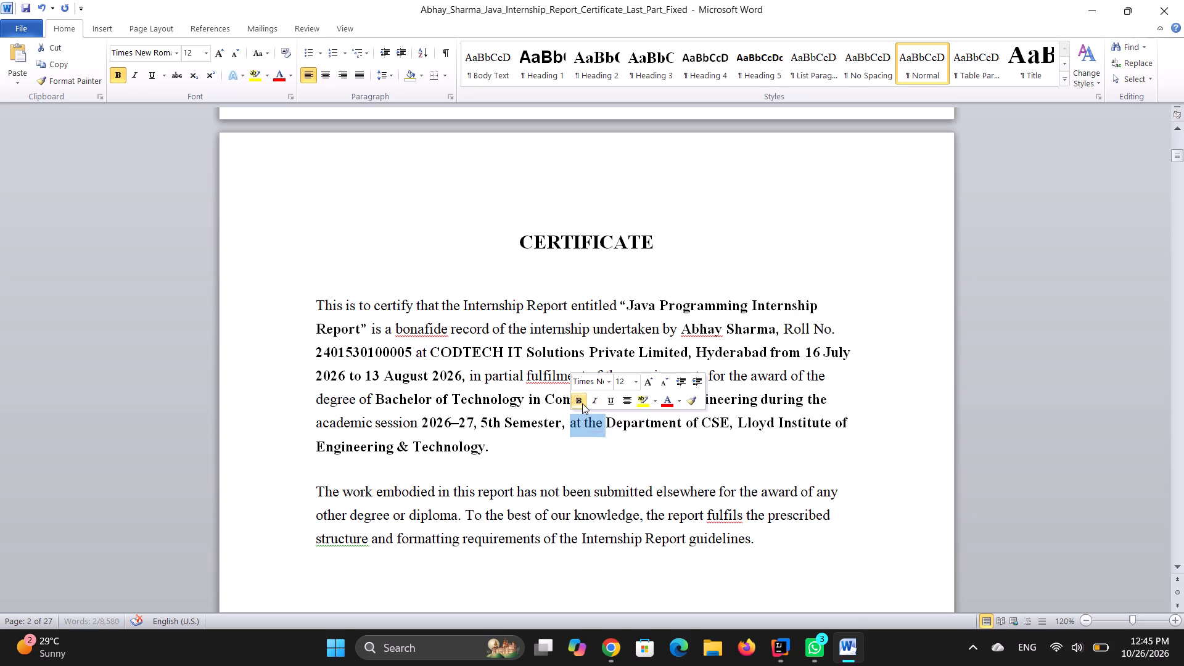
left_click(611, 444)
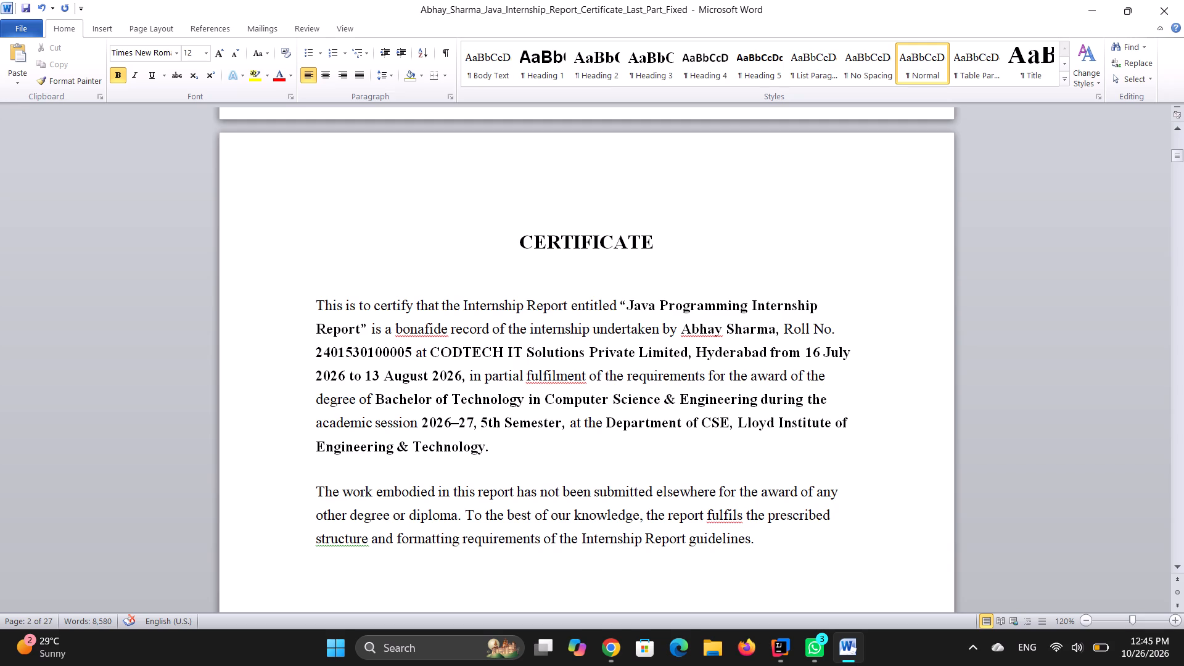
Correct the spellings to "fulfills" in the certificate's second paragraph and "fulfillment" in its first paragraph.
scroll(506, 462, "down", 2)
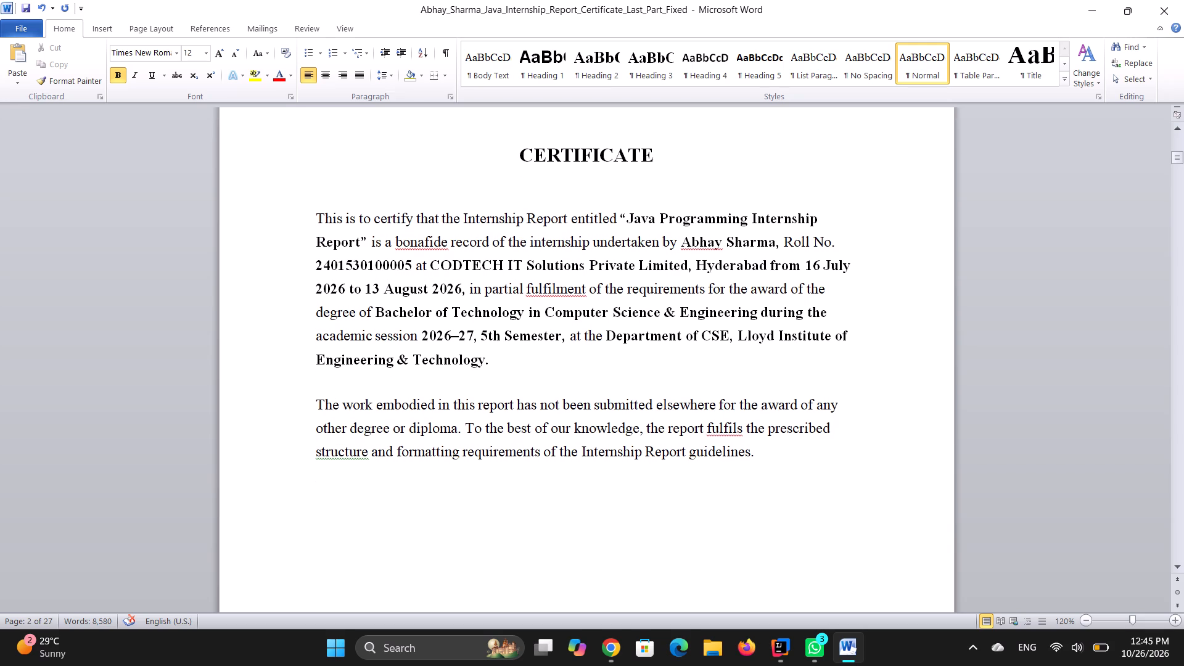
left_click(731, 427)
key("l")
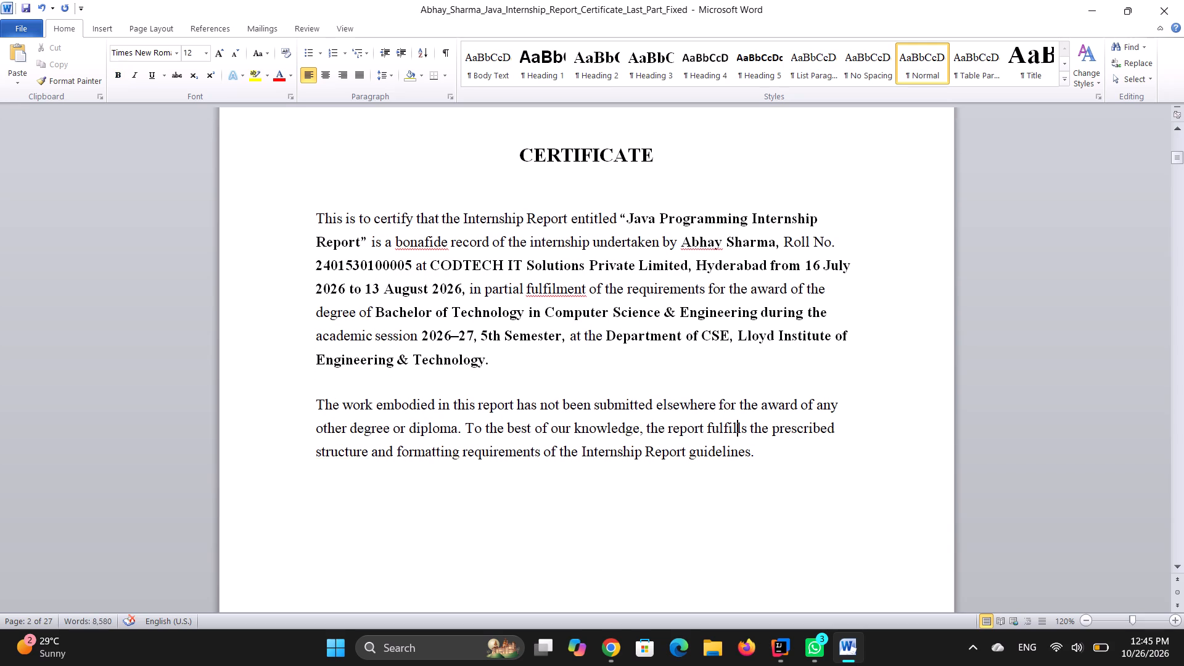
left_click(551, 290)
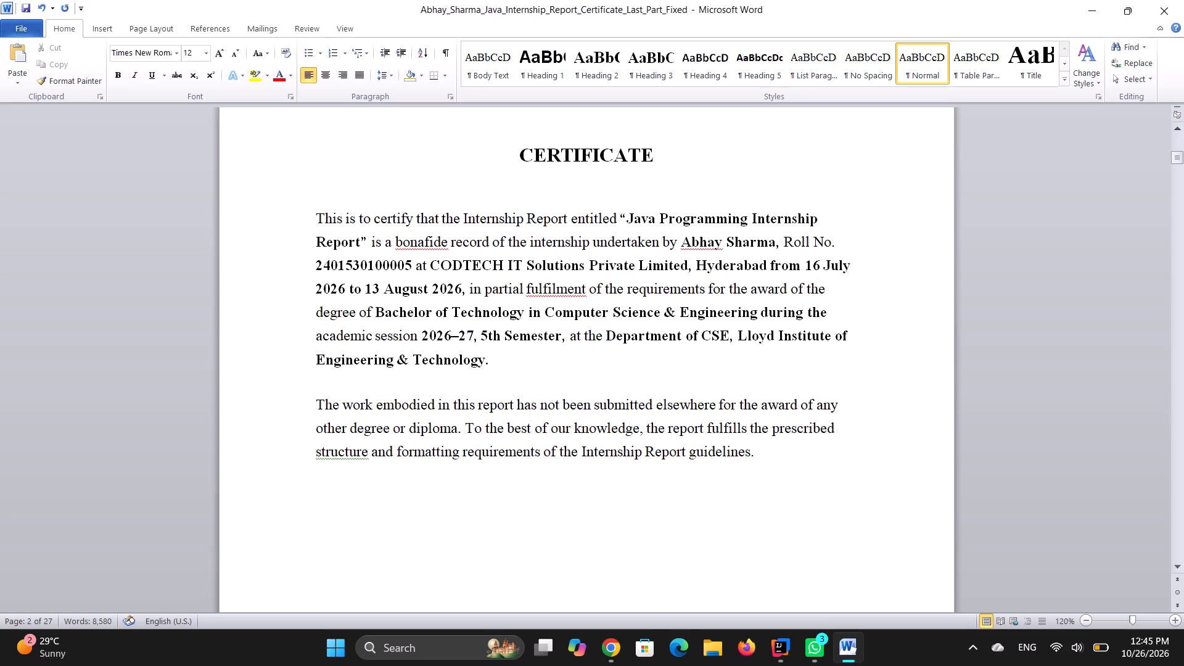
key("l")
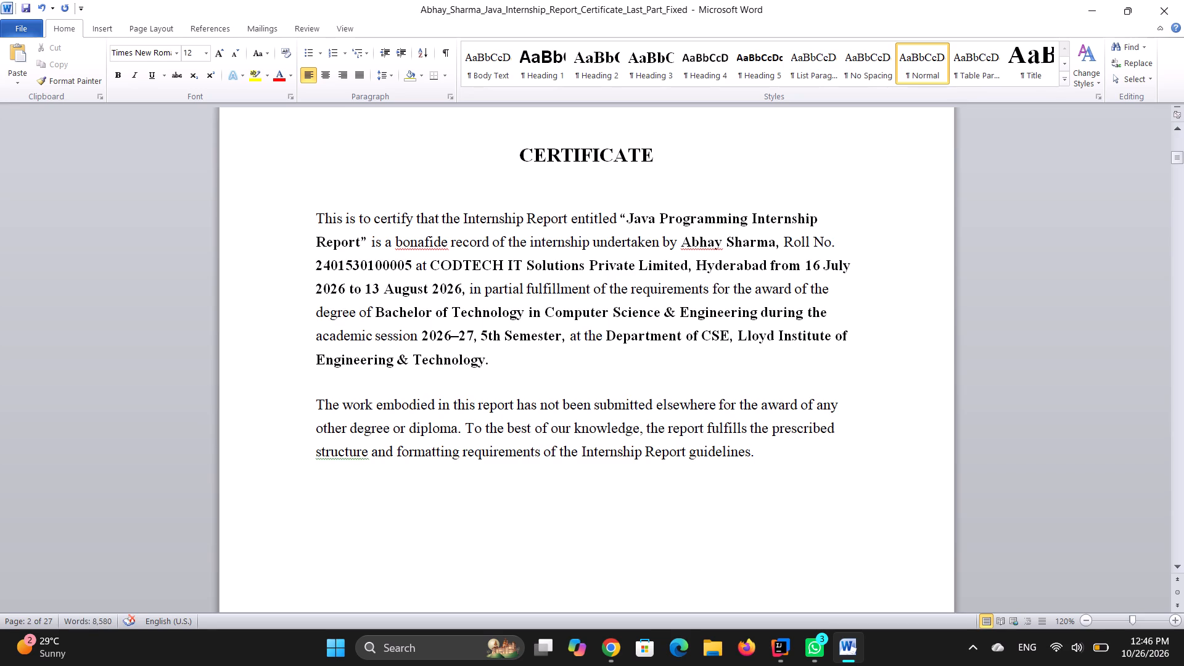
Make the quoted title "Java Programming Internship Report" bold in the Declaration page's first paragraph.
scroll(512, 311, "down", 3)
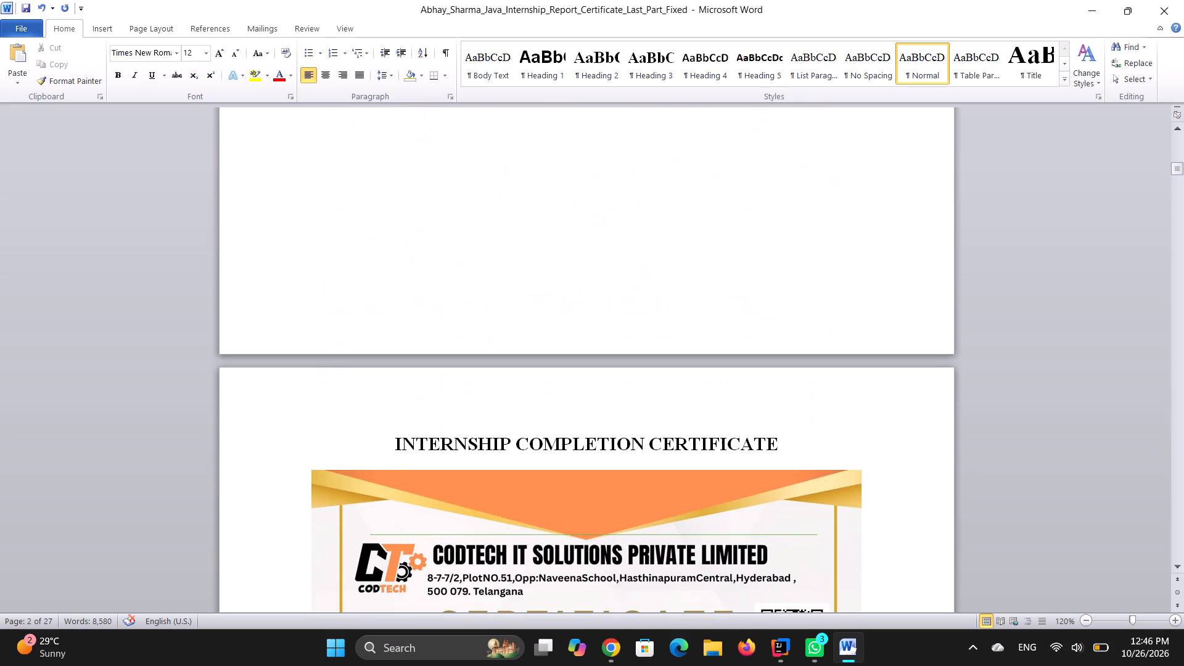
scroll(512, 311, "up", 2)
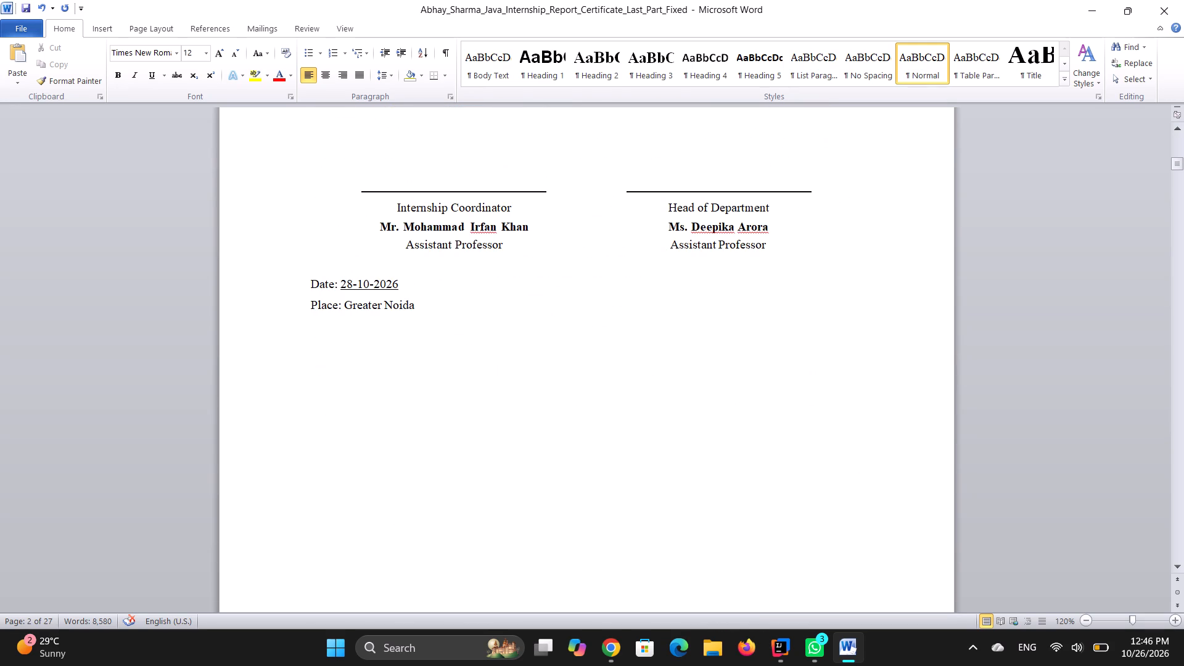
scroll(425, 307, "down", 1)
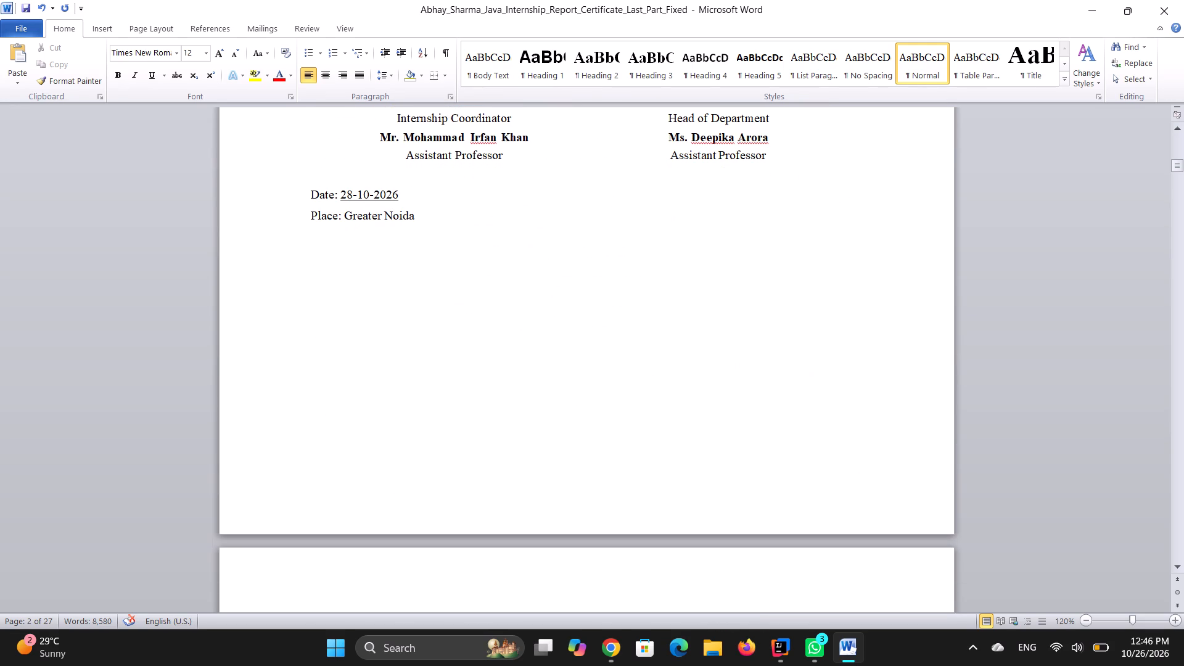
scroll(389, 306, "down", 5)
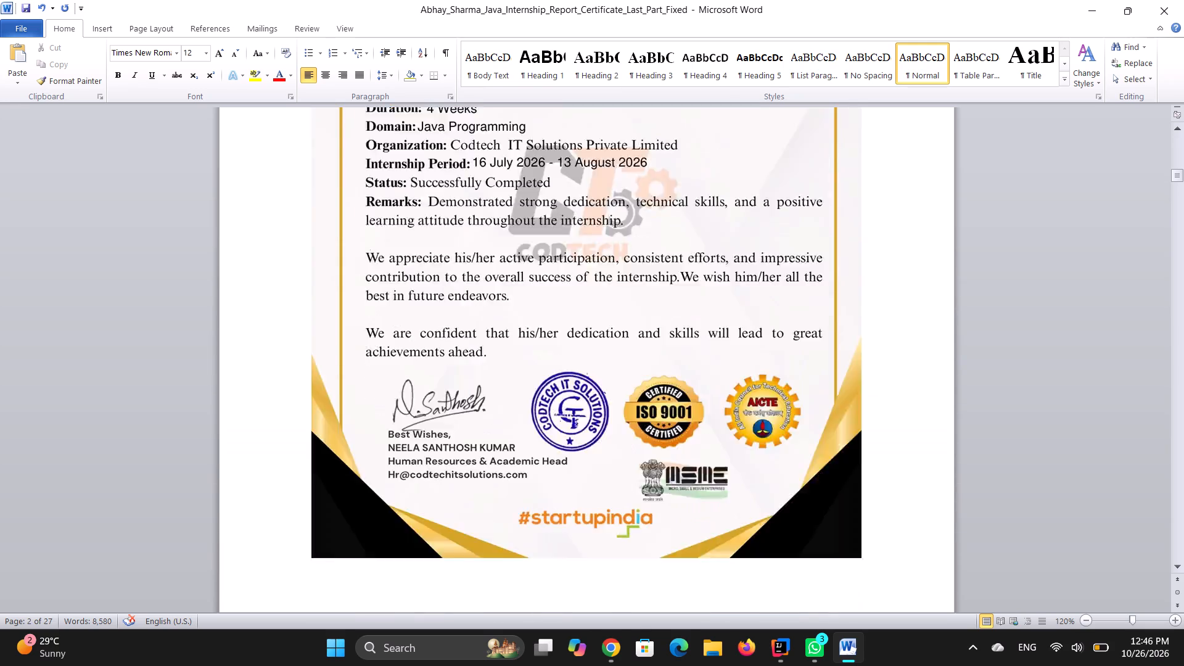
scroll(389, 306, "down", 1)
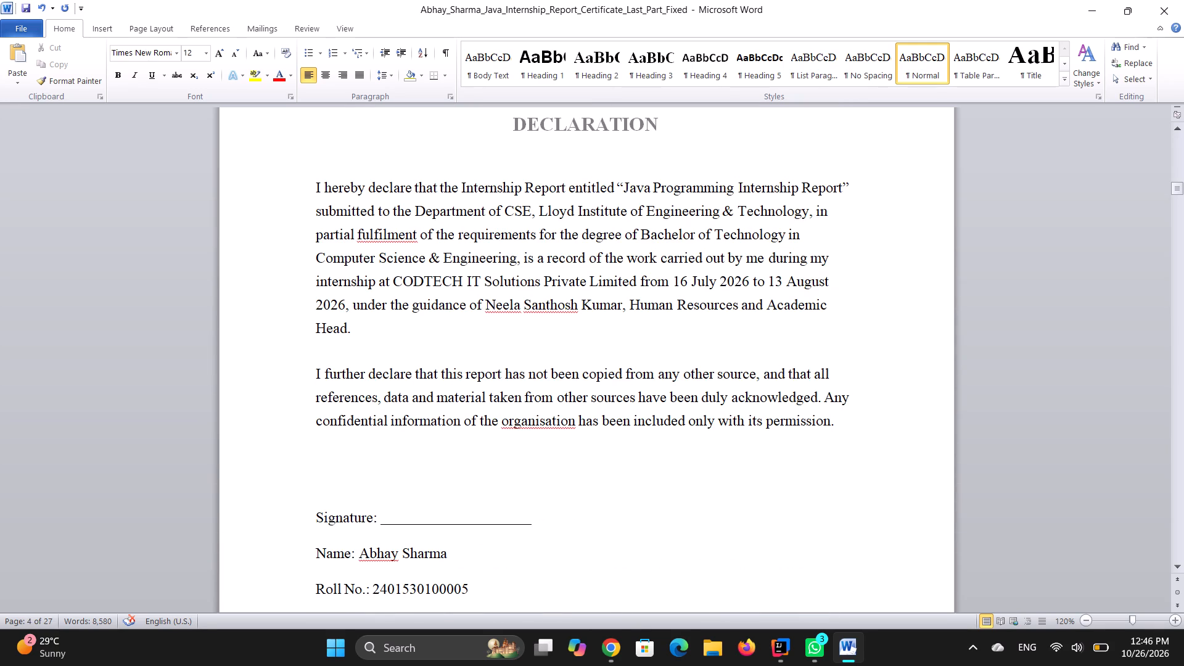
left_click_drag(849, 189, 620, 194)
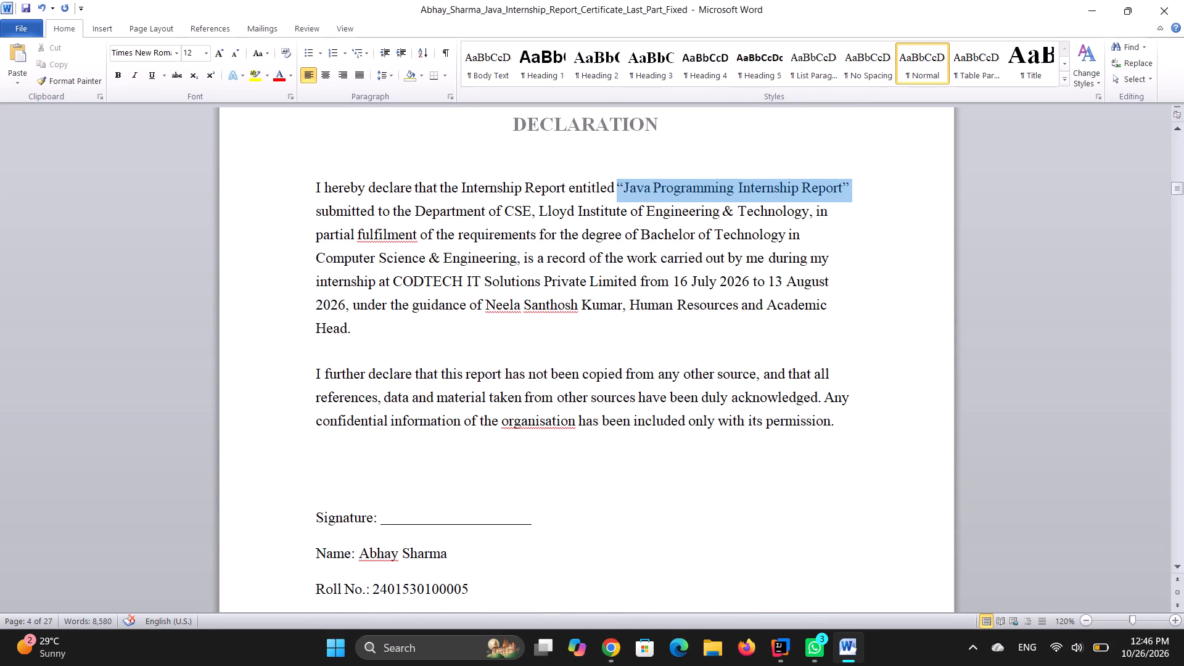
left_click_drag(620, 194, 617, 195)
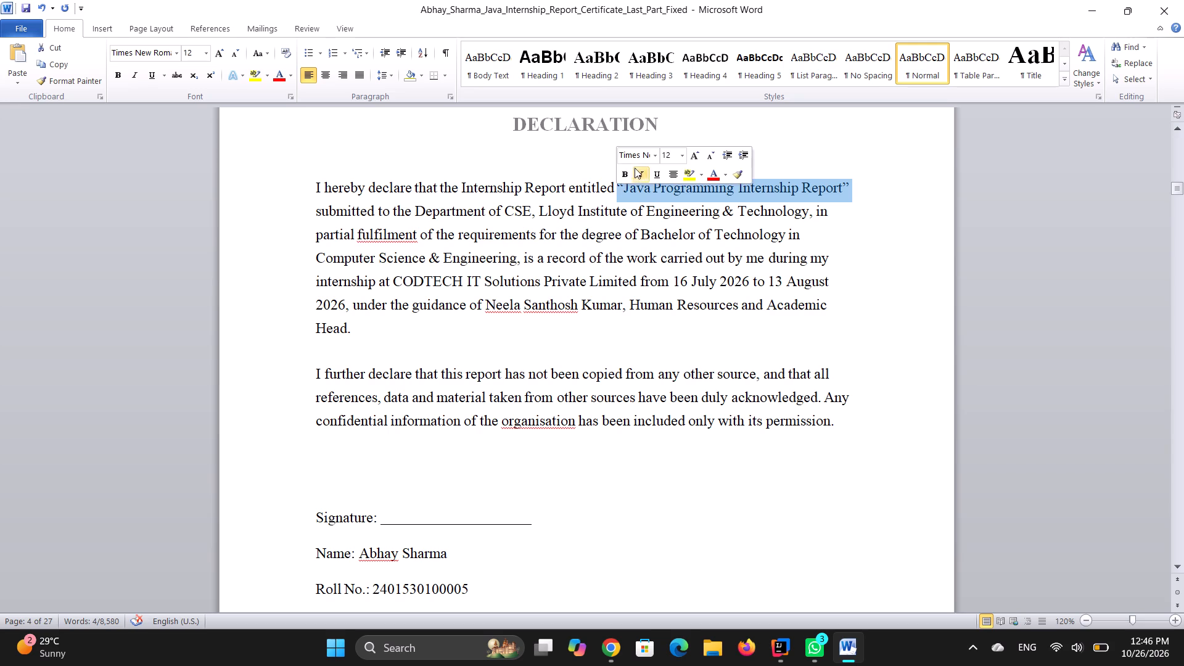
left_click(625, 172)
left_click_drag(657, 120, 624, 122)
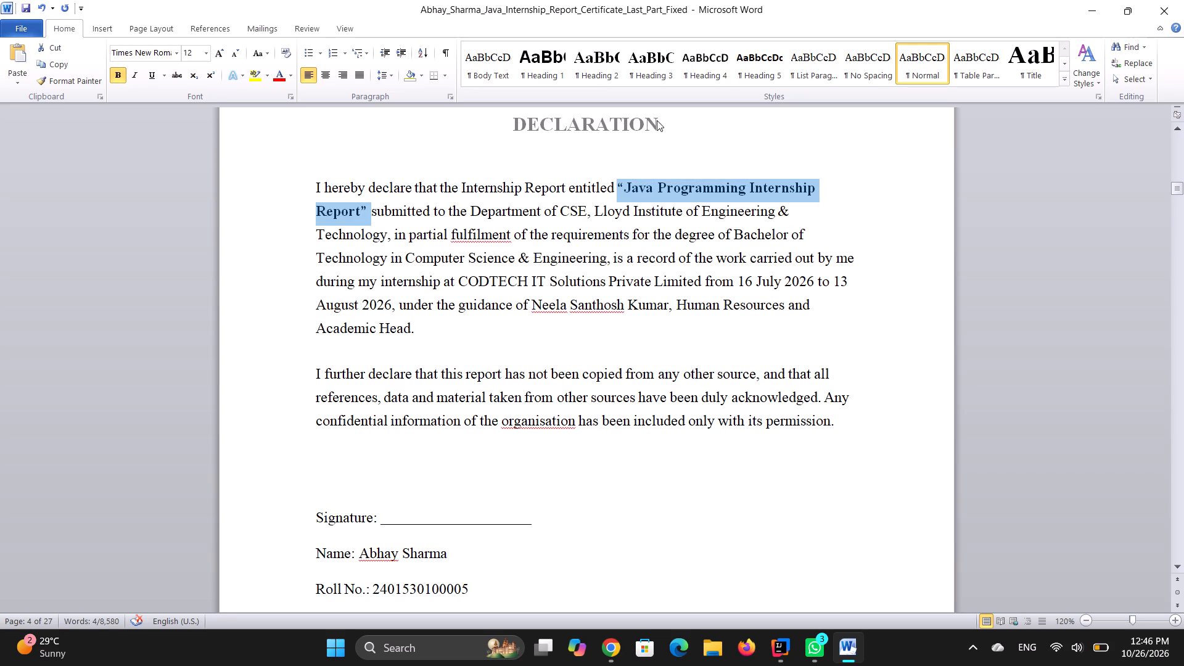
left_click(664, 122)
Make "Department of CSE, Lloyd Institute of Engineering & Technology" bold in the declaration's first paragraph.
right_click_drag(583, 208, 548, 213)
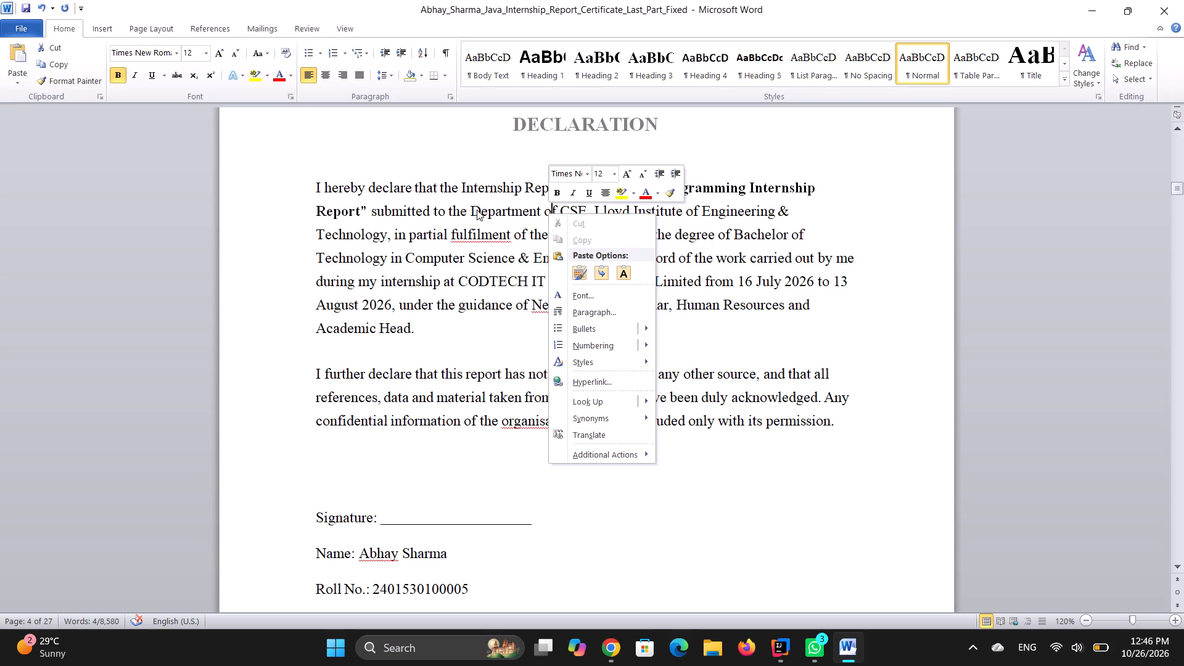
left_click(521, 216)
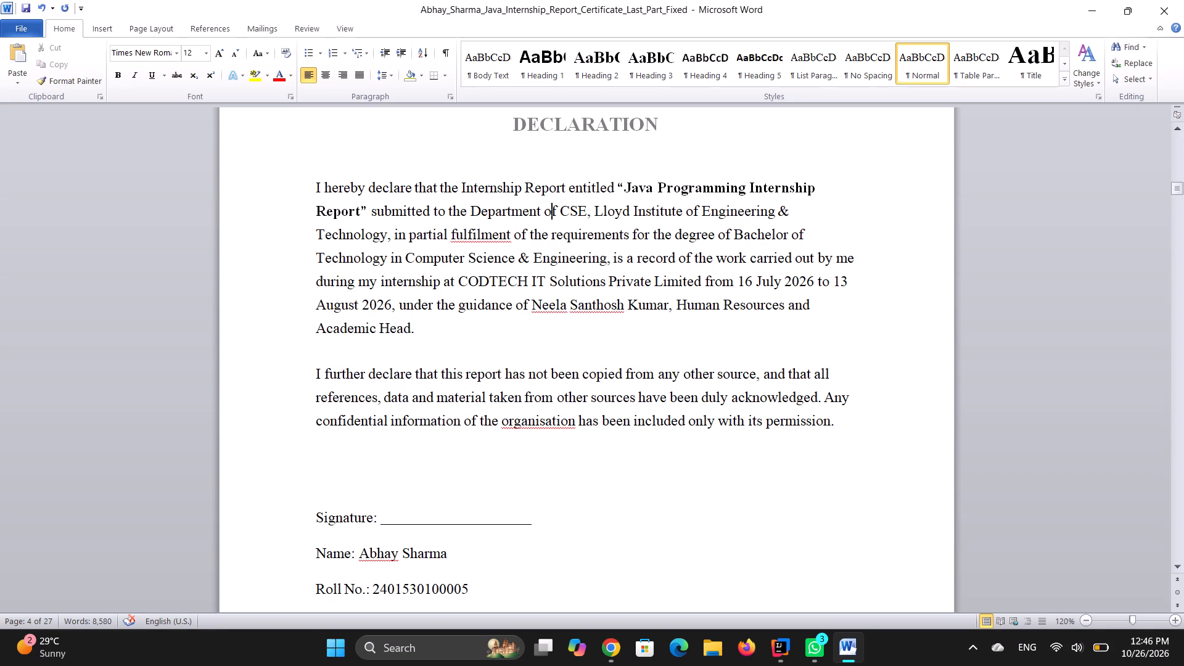
left_click_drag(387, 235, 362, 232)
left_click_drag(362, 232, 324, 227)
left_click_drag(324, 227, 469, 205)
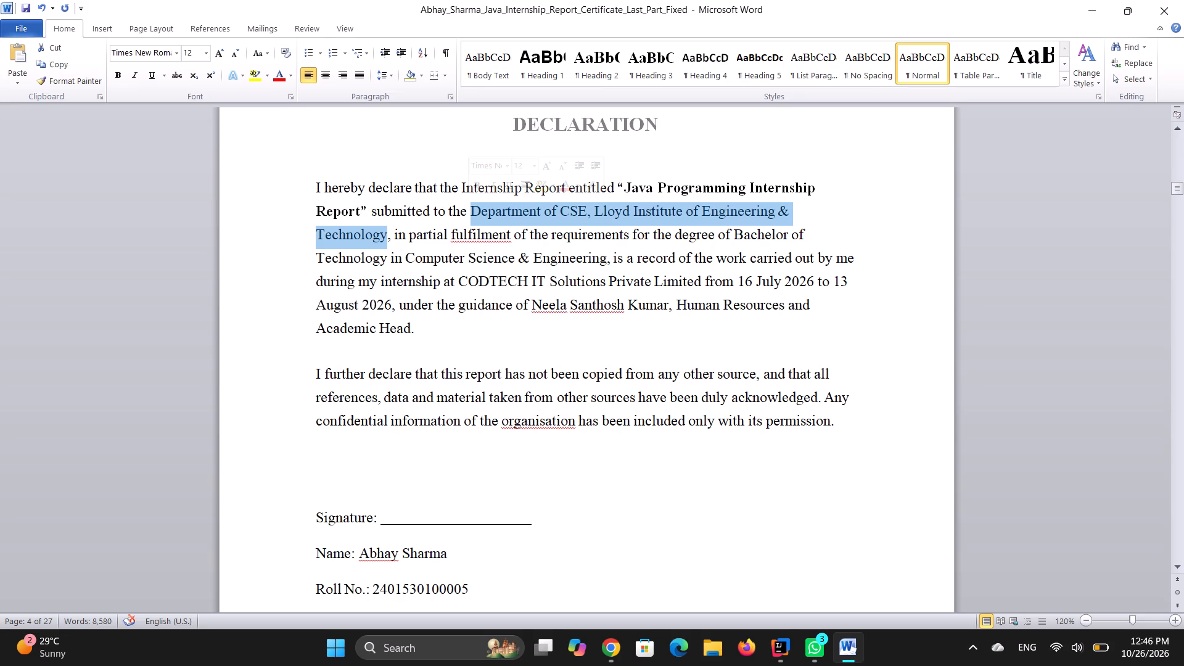
left_click(481, 188)
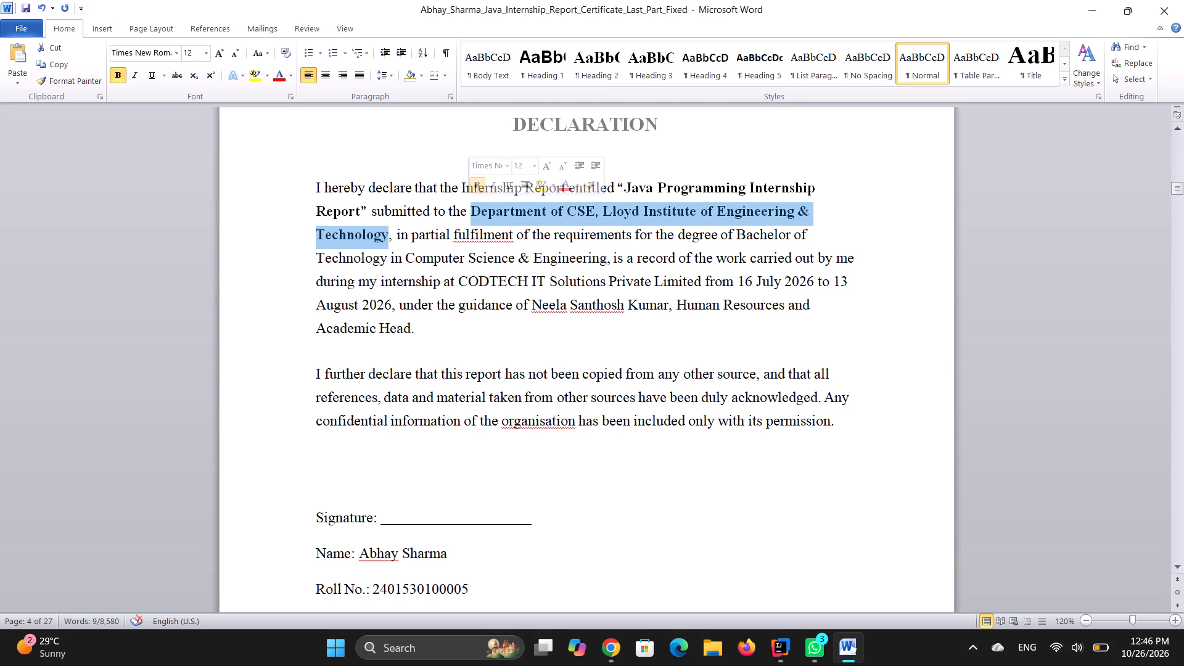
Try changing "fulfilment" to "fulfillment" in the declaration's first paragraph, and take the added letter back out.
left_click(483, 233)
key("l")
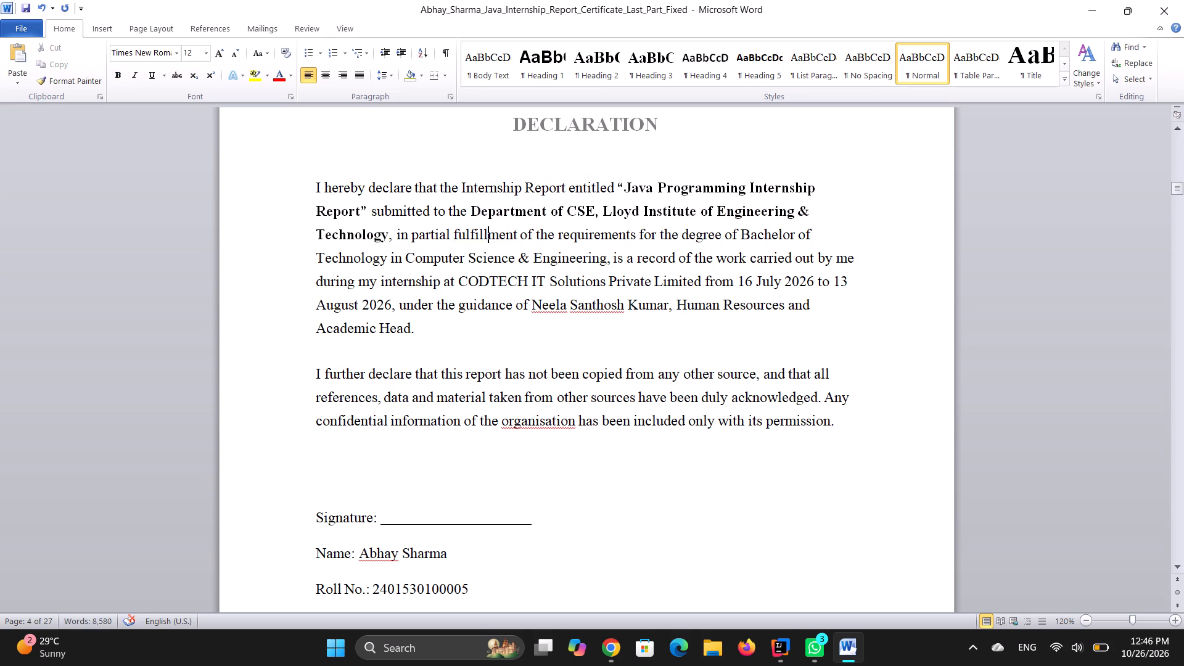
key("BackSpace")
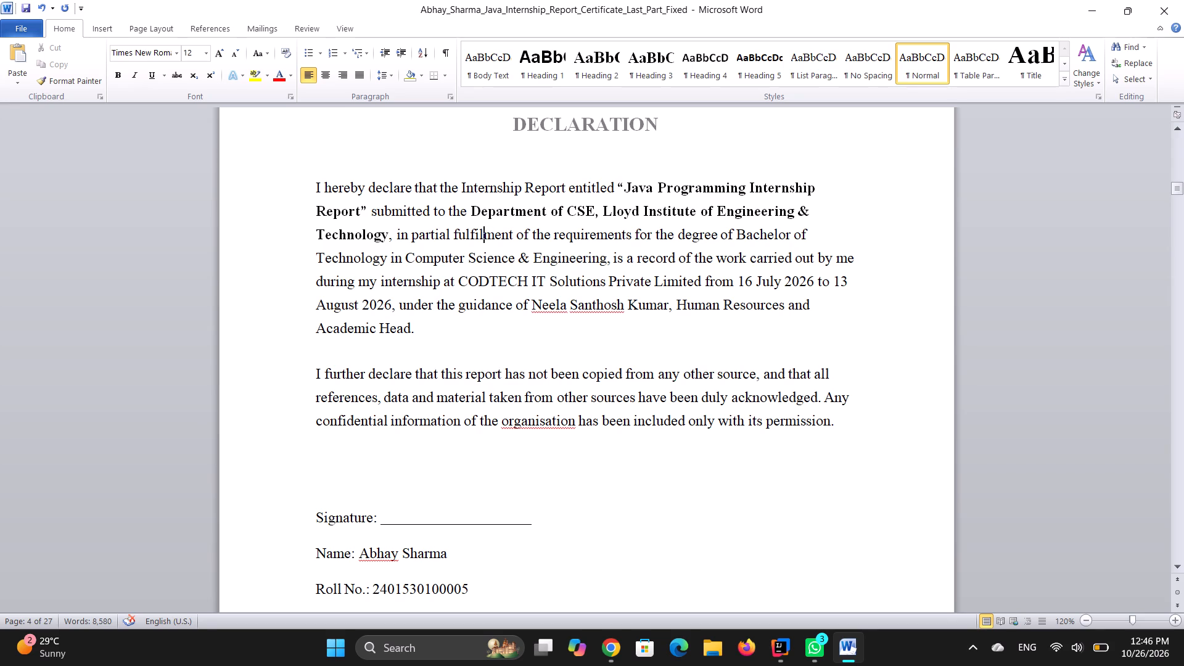
Make the guide's name and the title "Human Resources and Academic Head." bold at the end of the declaration's first paragraph.
scroll(630, 251, "up", 9)
scroll(630, 251, "down", 3)
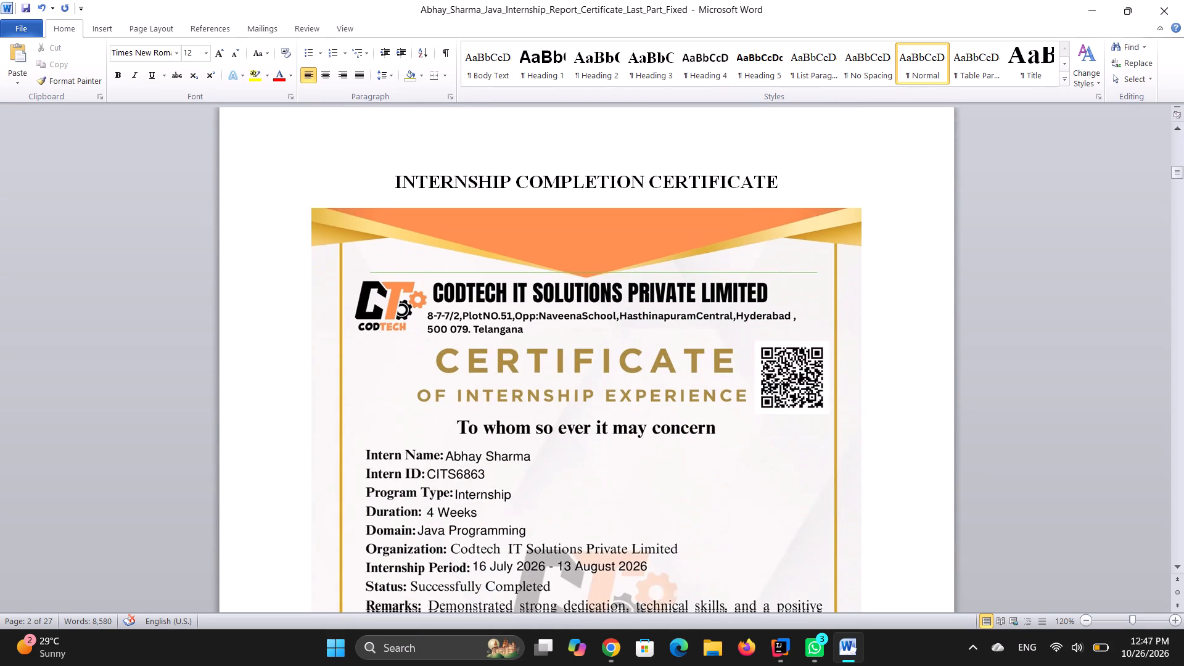
scroll(630, 251, "down", 3)
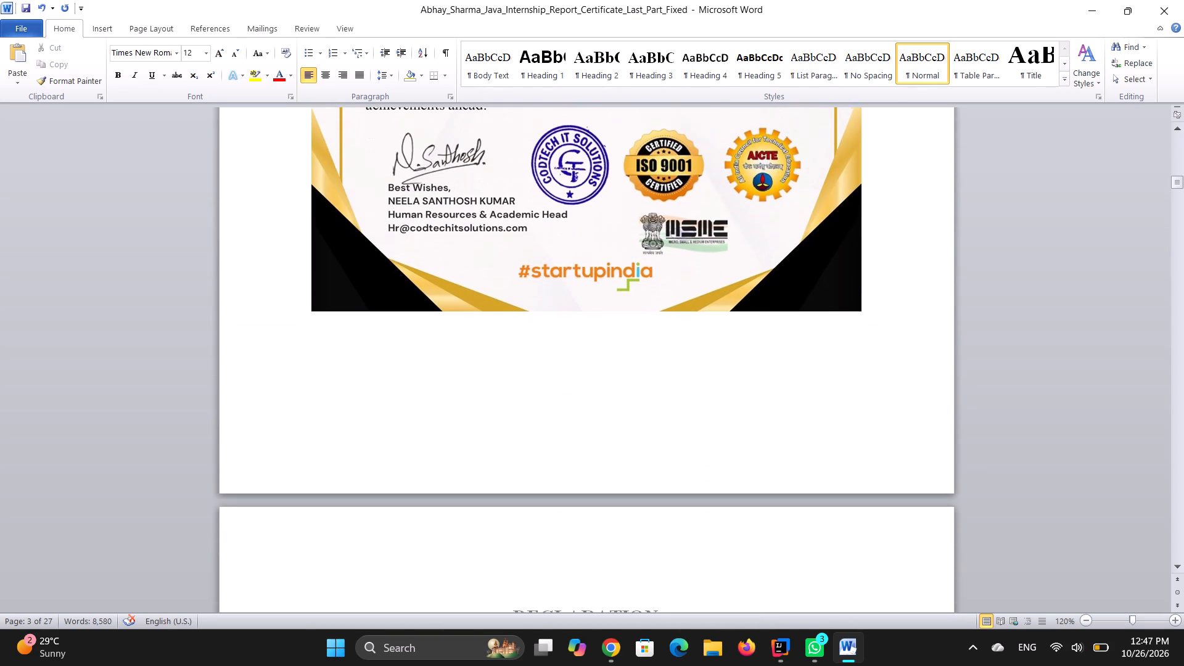
scroll(630, 251, "down", 3)
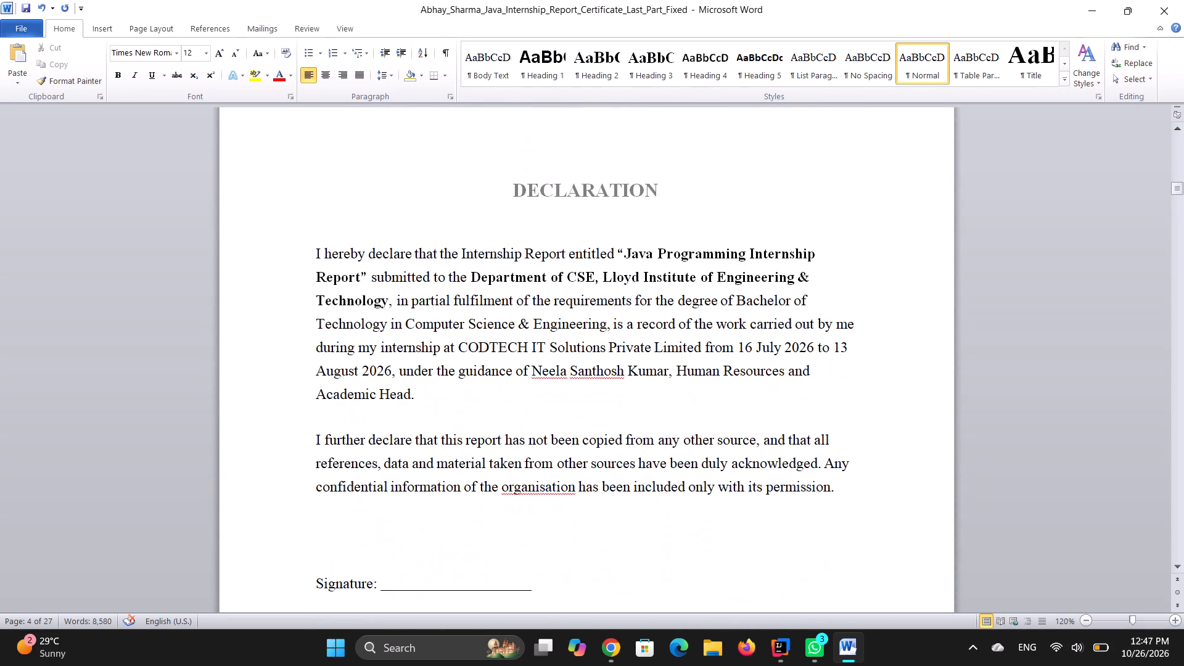
left_click_drag(533, 372, 814, 382)
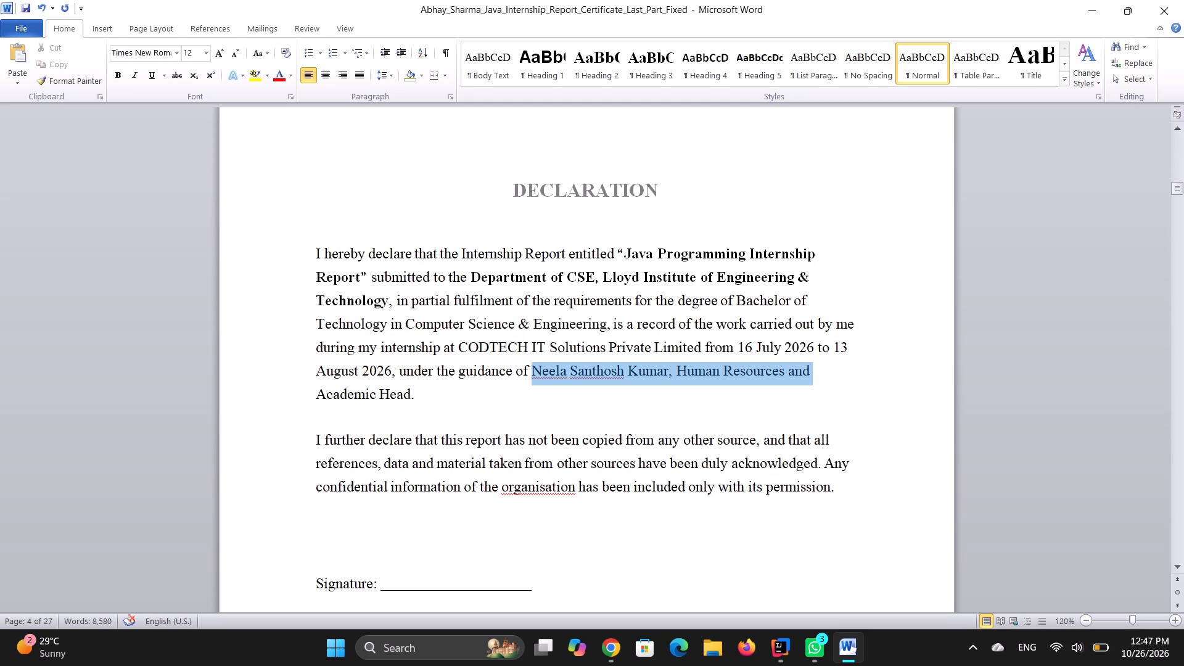
left_click_drag(814, 382, 823, 386)
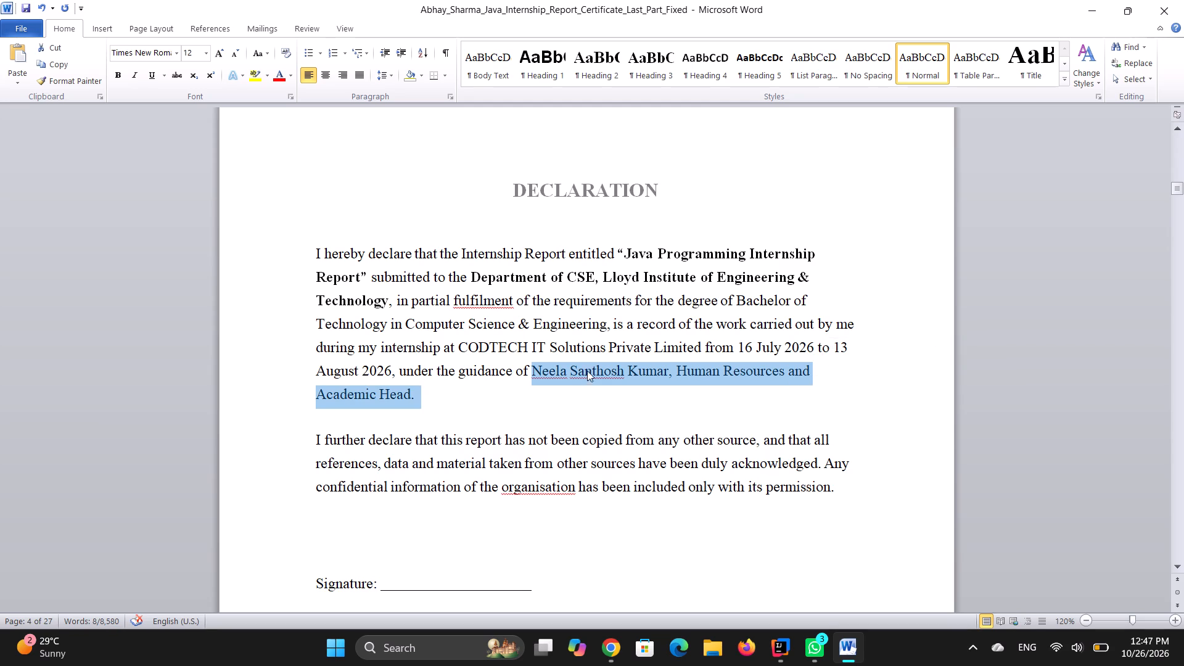
left_click(115, 73)
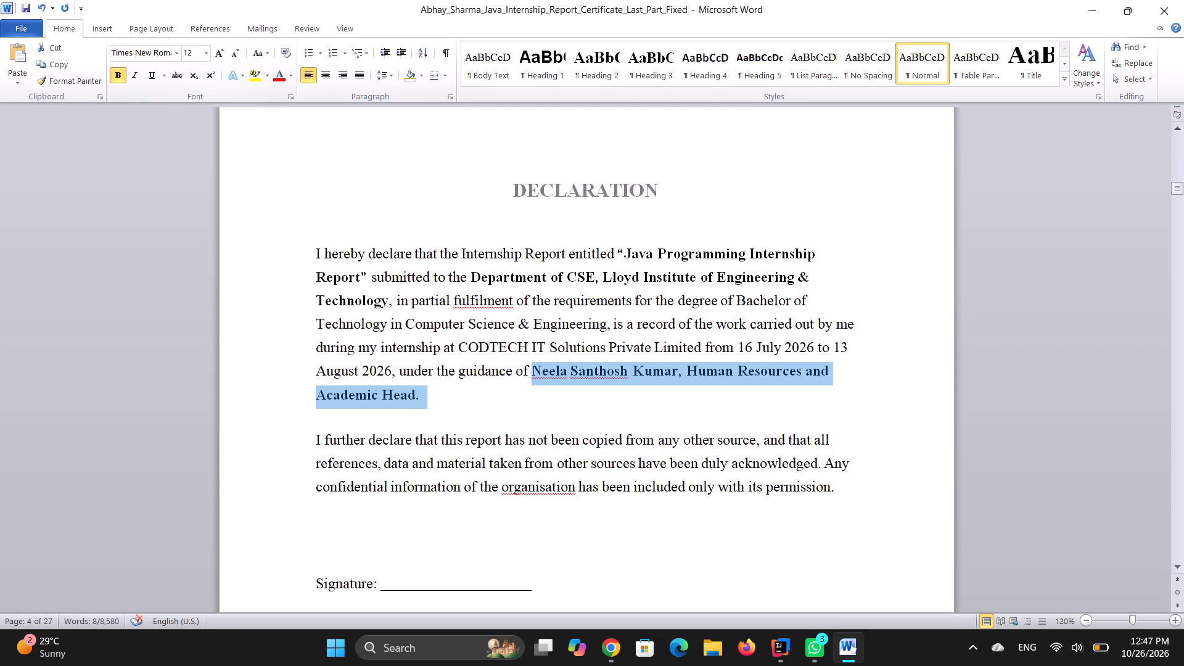
left_click(490, 401)
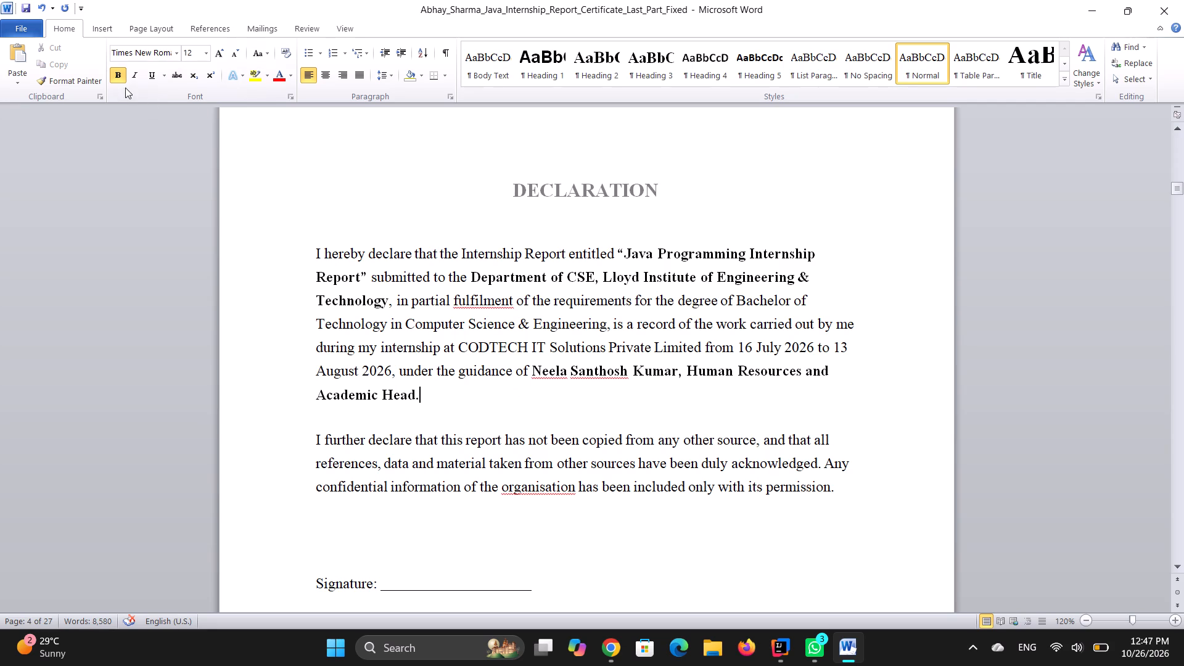
left_click(114, 80)
Make "CODTECH IT Solutions Private Limited from 16 July 2026 to 13 August 2026," bold in the declaration's first paragraph.
left_click_drag(458, 344, 708, 347)
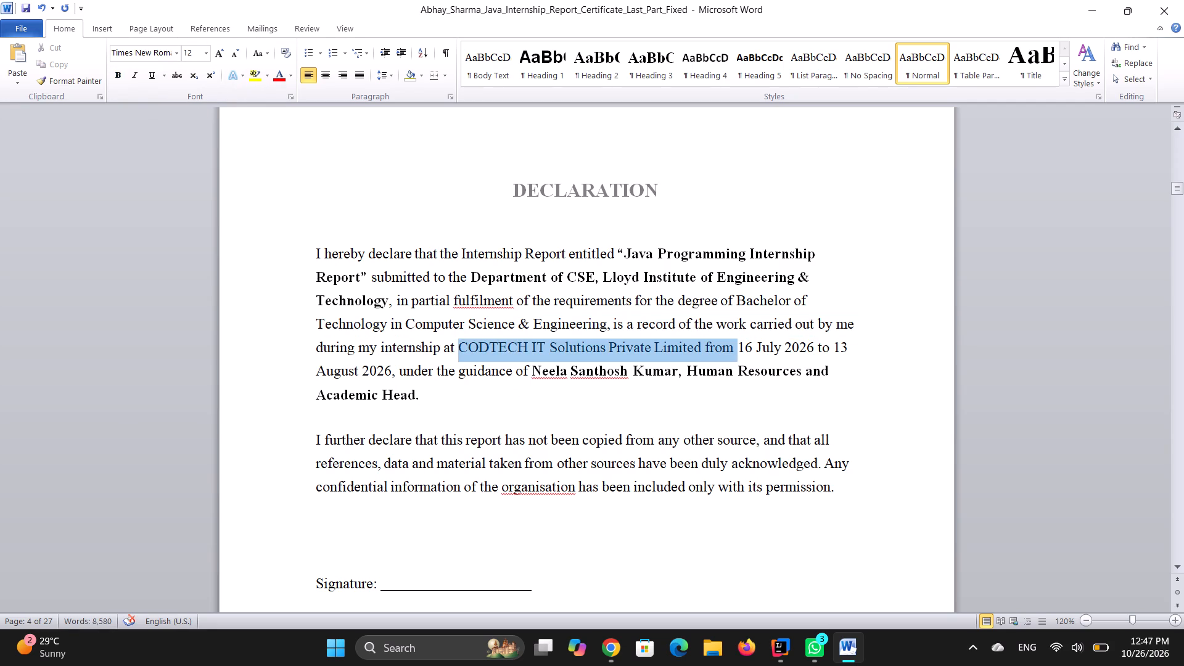
left_click_drag(708, 347, 852, 355)
left_click(863, 340)
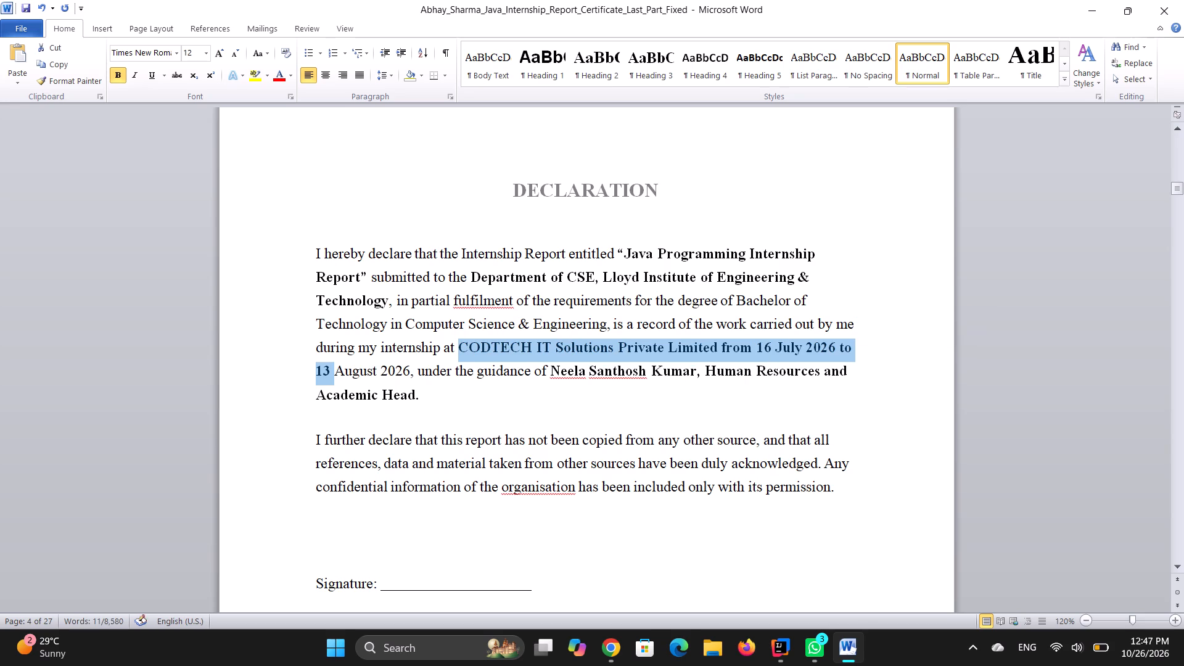
left_click_drag(413, 369, 369, 367)
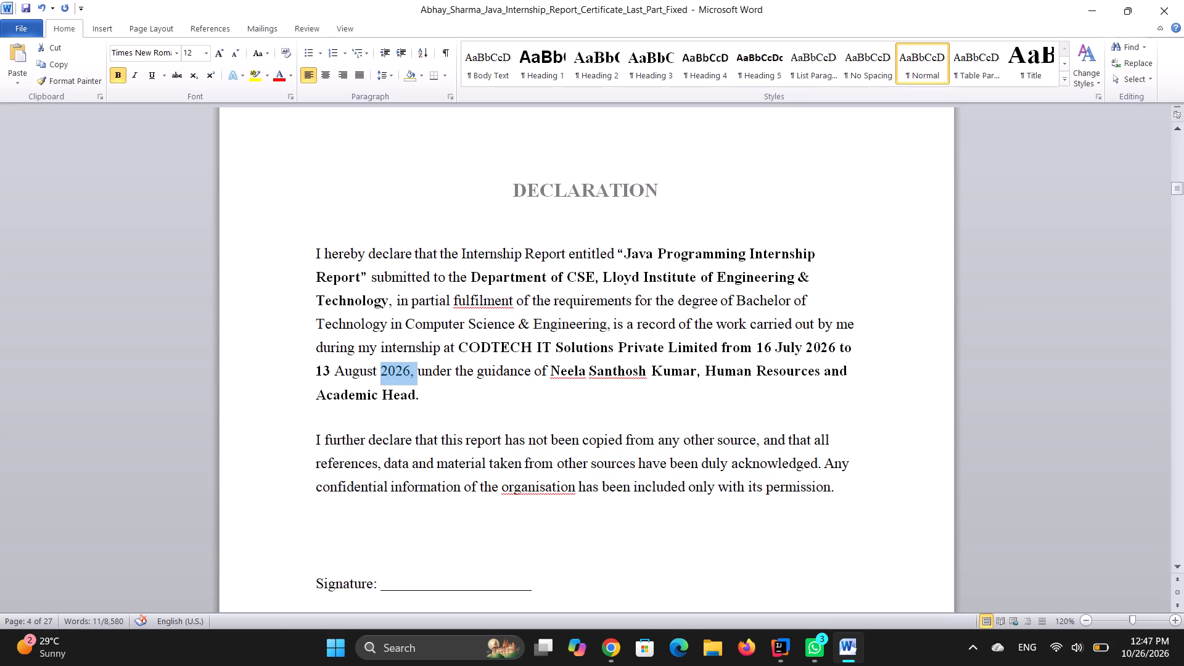
left_click_drag(369, 367, 358, 367)
left_click(368, 348)
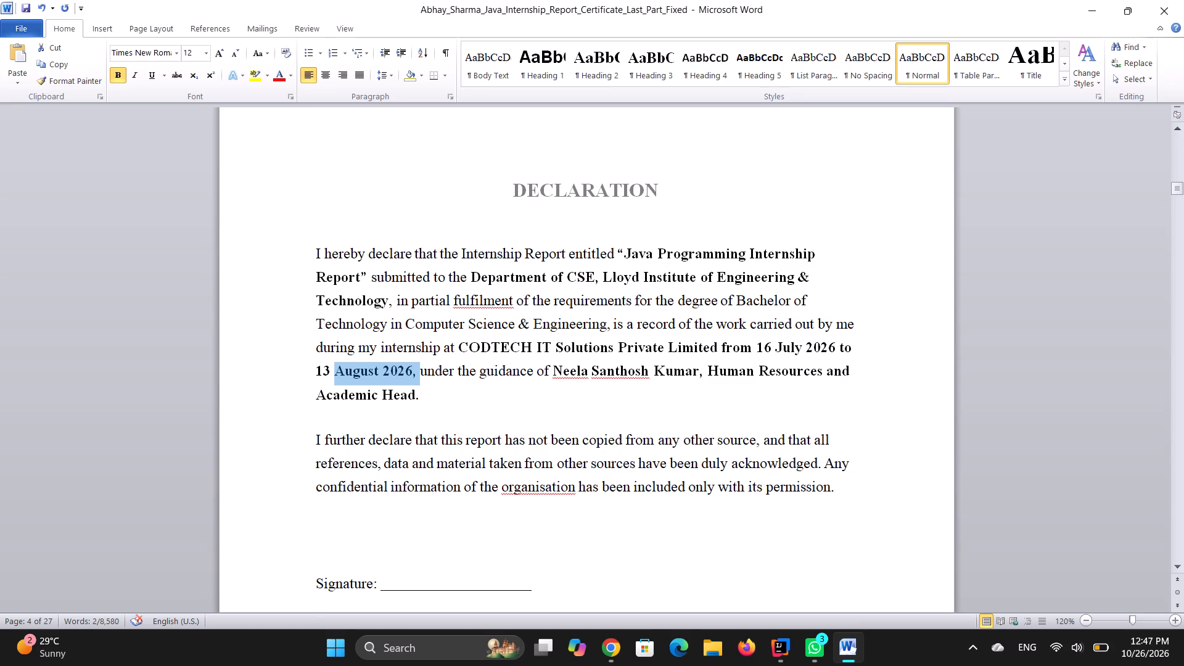
Make "Bachelor of Technology in Computer Science & Engineering" bold in the declaration's first paragraph.
scroll(600, 342, "down", 1)
scroll(600, 342, "up", 1)
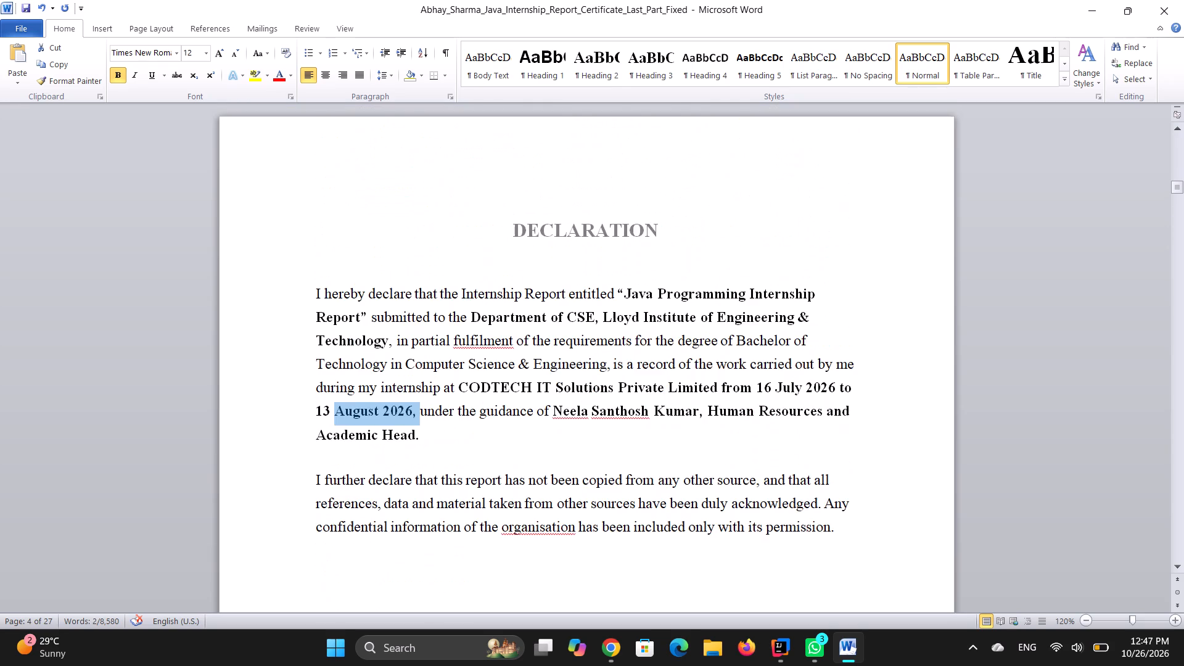
scroll(600, 342, "down", 2)
scroll(600, 342, "up", 1)
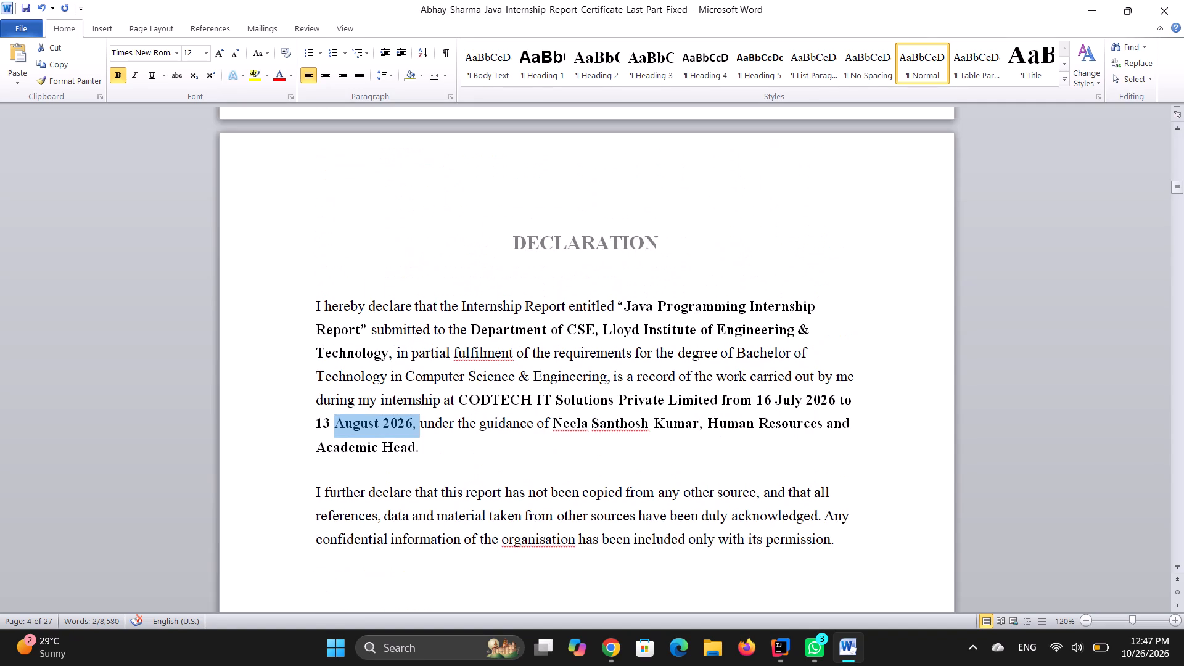
scroll(600, 342, "down", 3)
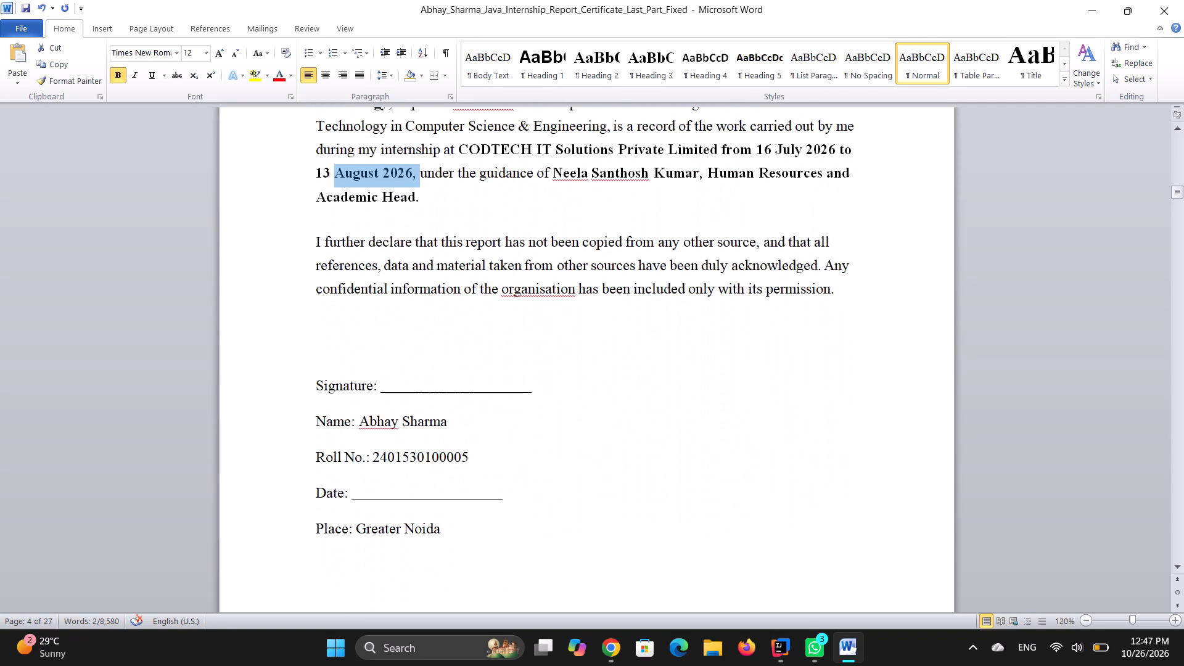
scroll(600, 342, "up", 1)
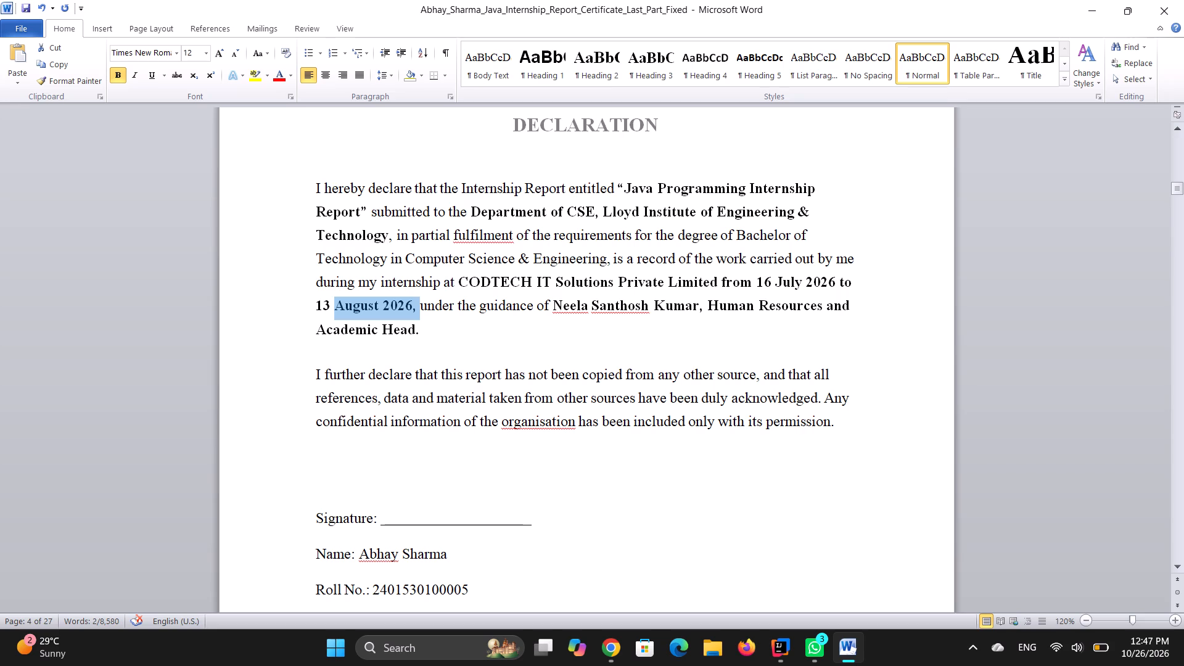
left_click_drag(608, 261, 555, 266)
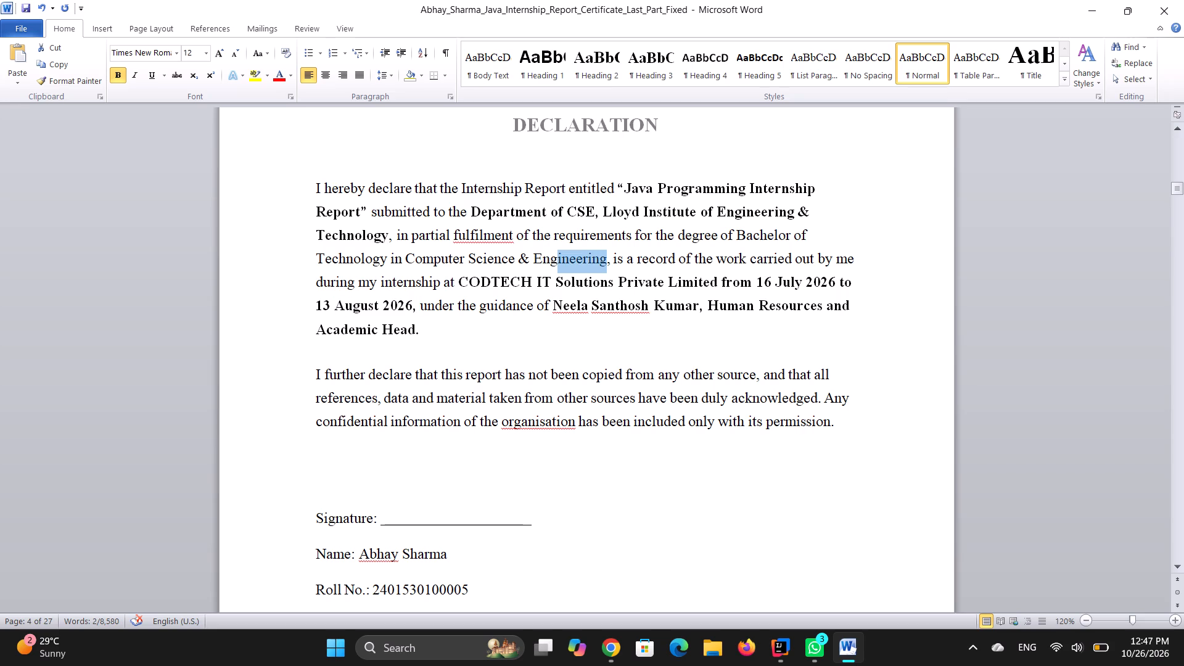
left_click_drag(555, 266, 377, 266)
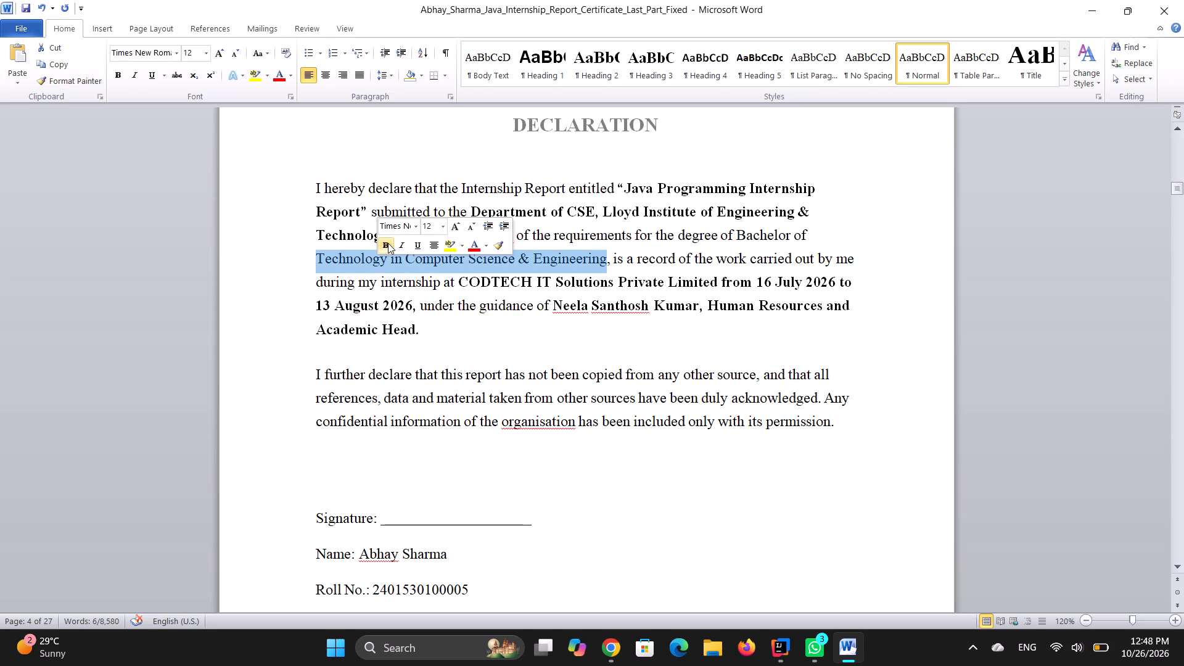
left_click(388, 243)
left_click_drag(809, 236, 790, 231)
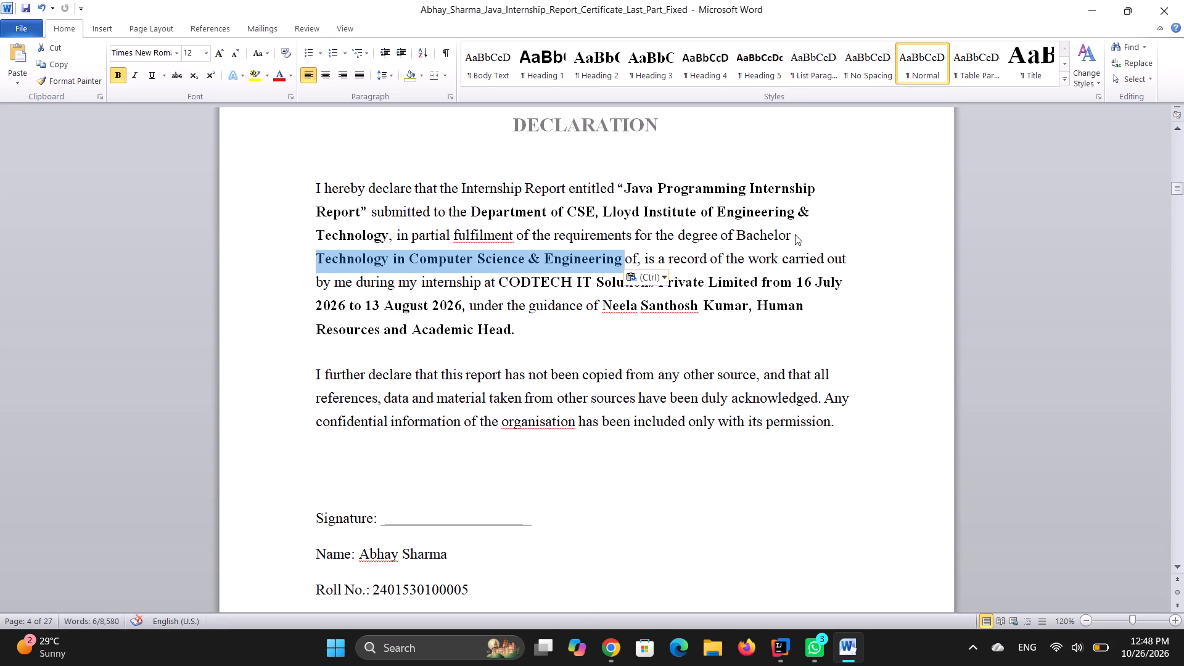
key("ctrl+z")
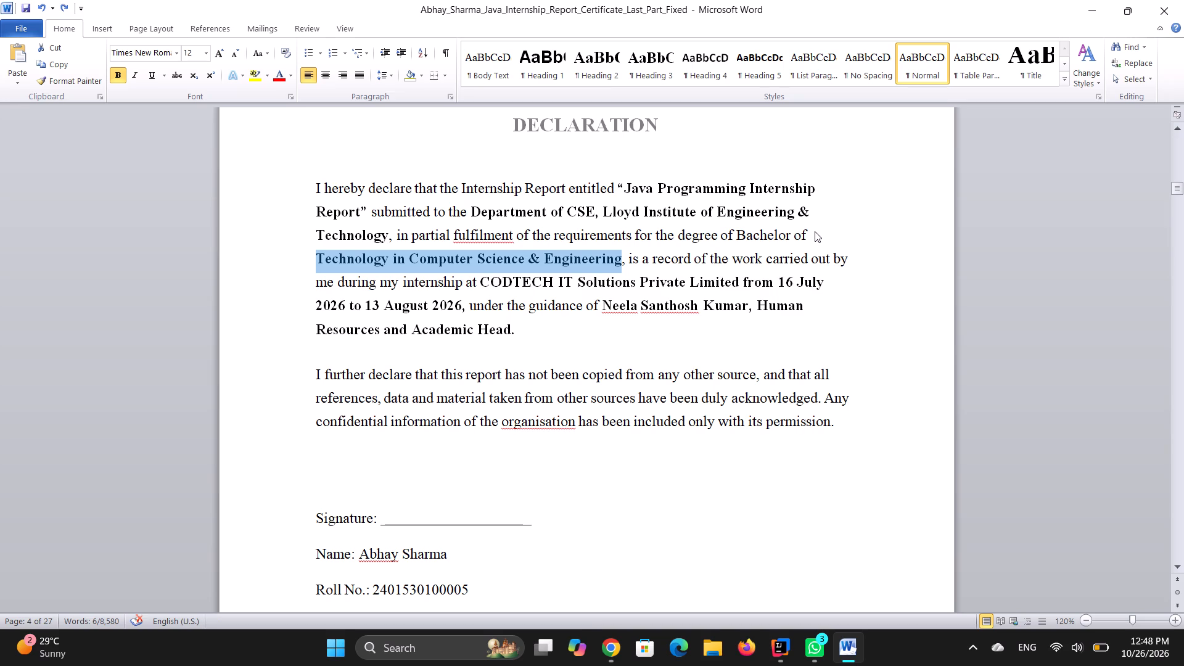
left_click(815, 231)
left_click_drag(815, 231, 765, 234)
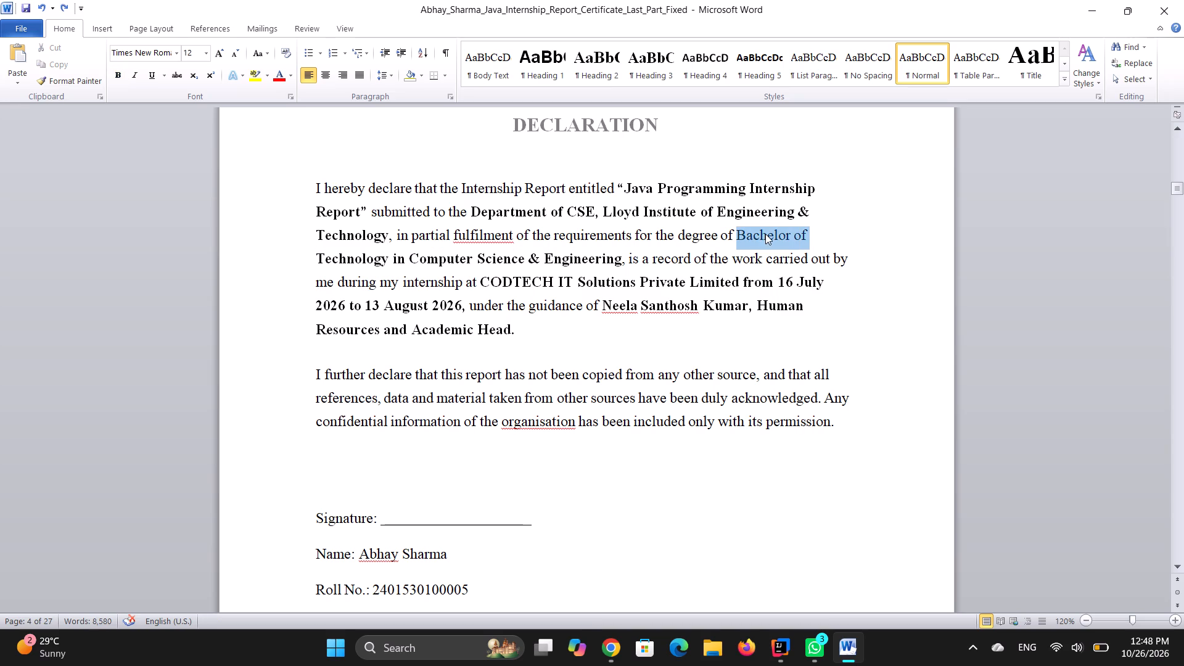
left_click(778, 215)
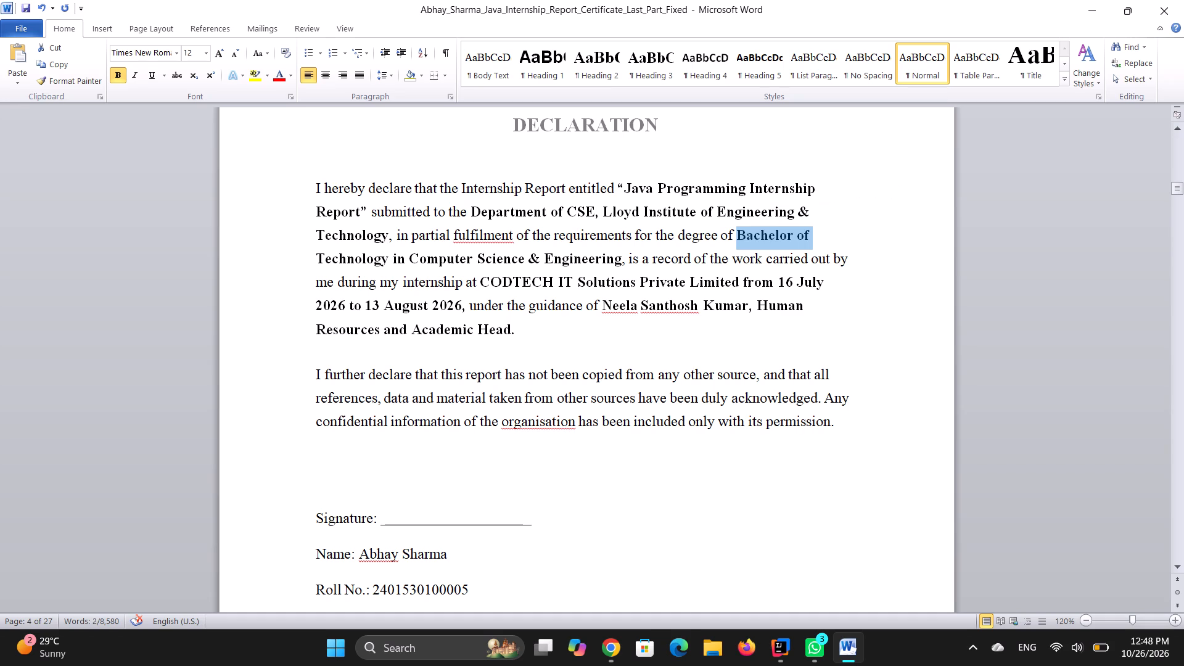
Correct "organisation" to "organization" in the declaration's second paragraph.
scroll(668, 348, "down", 1)
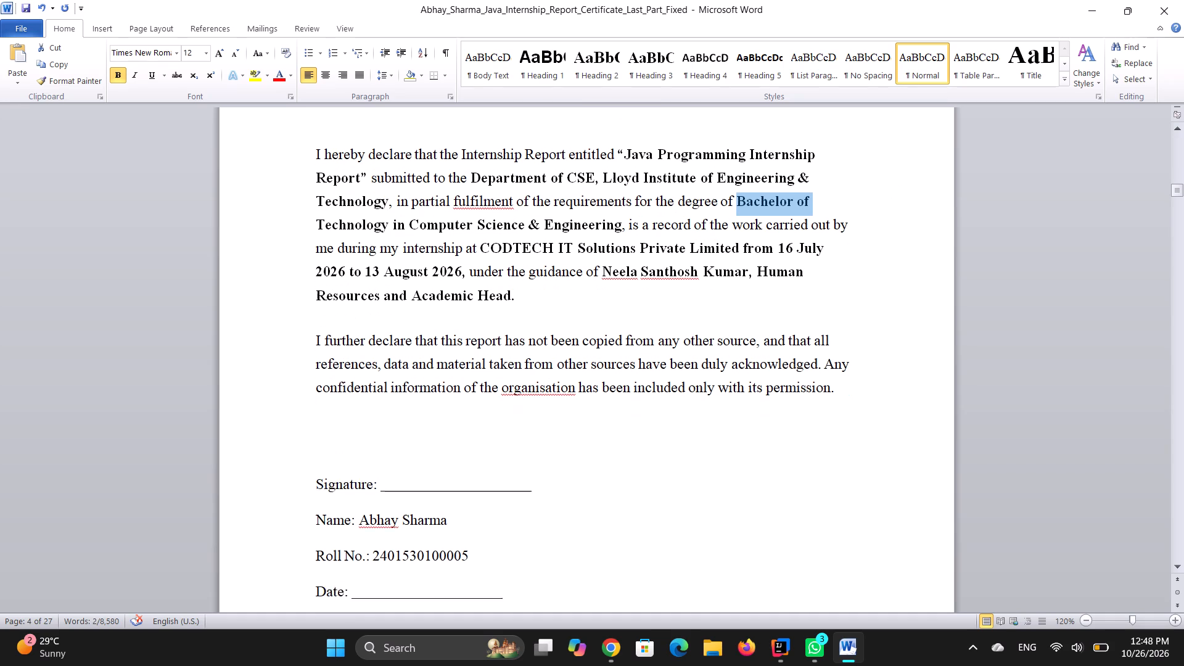
scroll(668, 348, "down", 2)
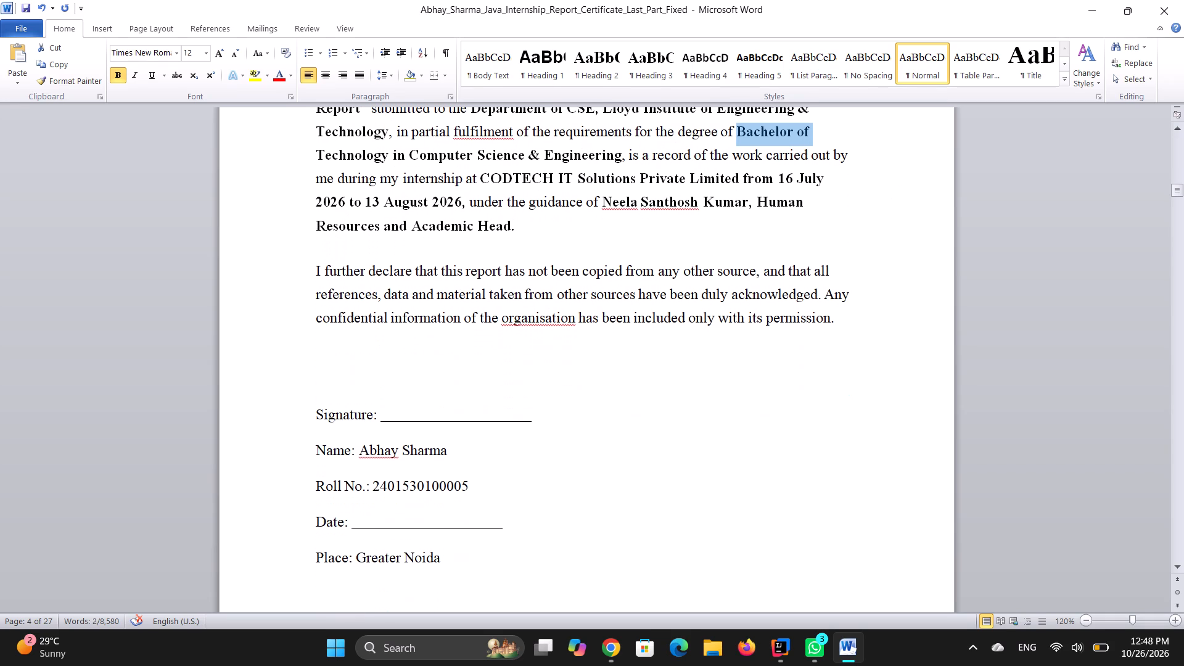
left_click(545, 320)
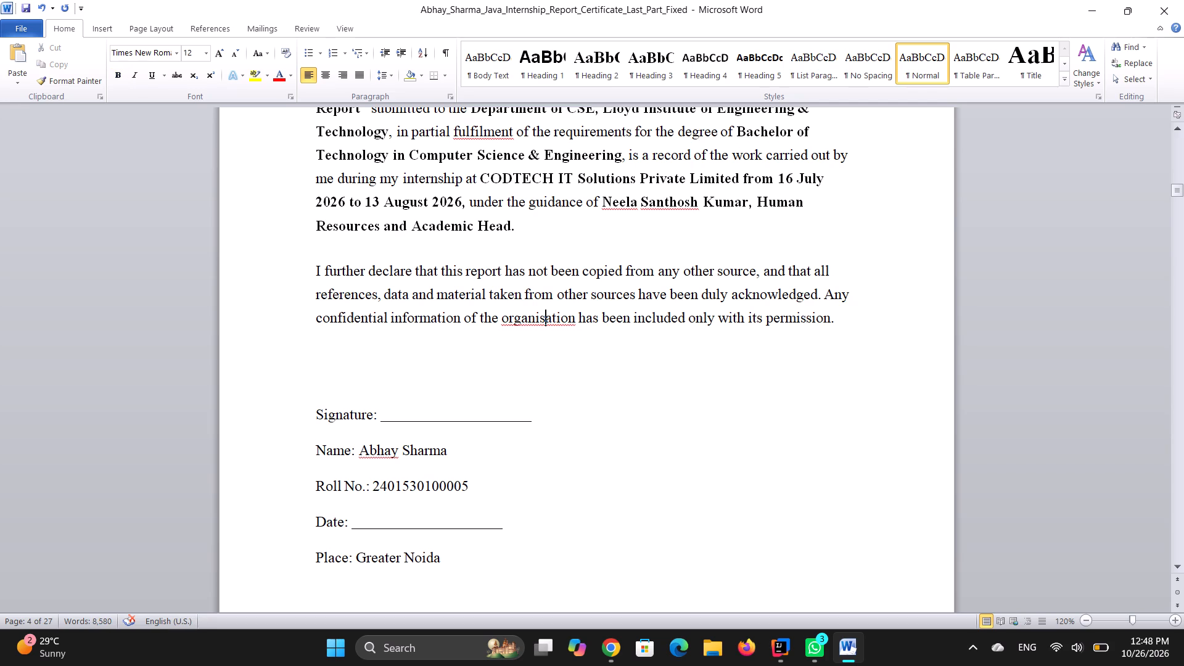
key("BackSpace")
key("z")
left_click(546, 351)
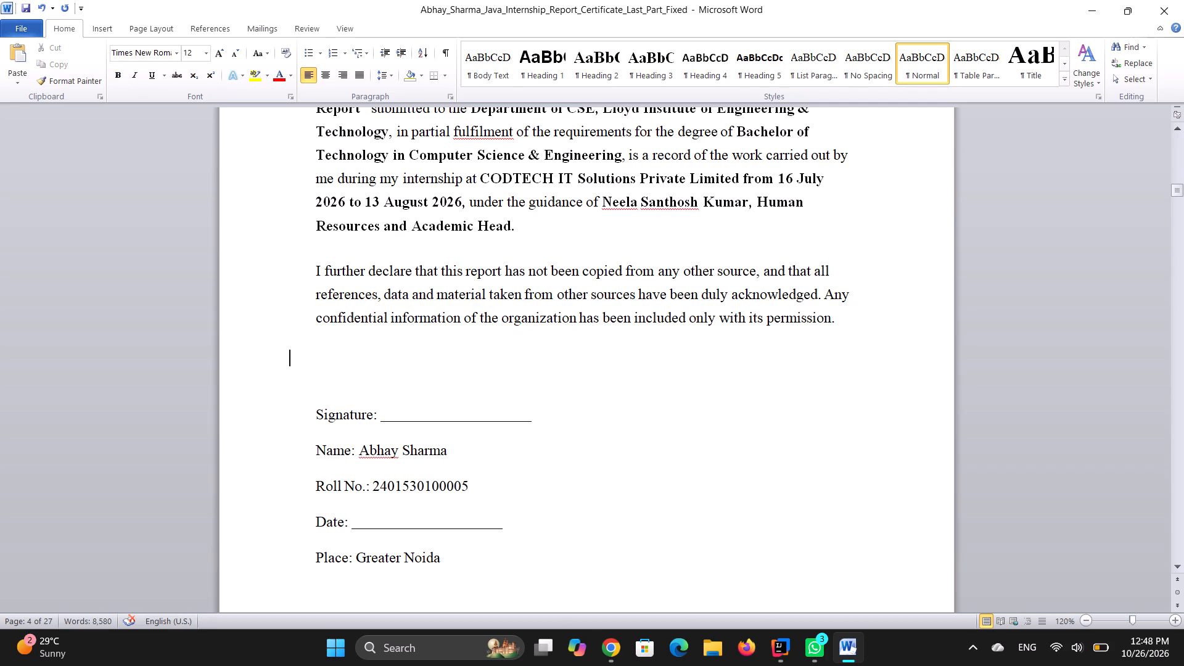
Replace the blank line after "Date:" on the Declaration page with 28-10-2026, without underlining.
scroll(546, 351, "down", 2)
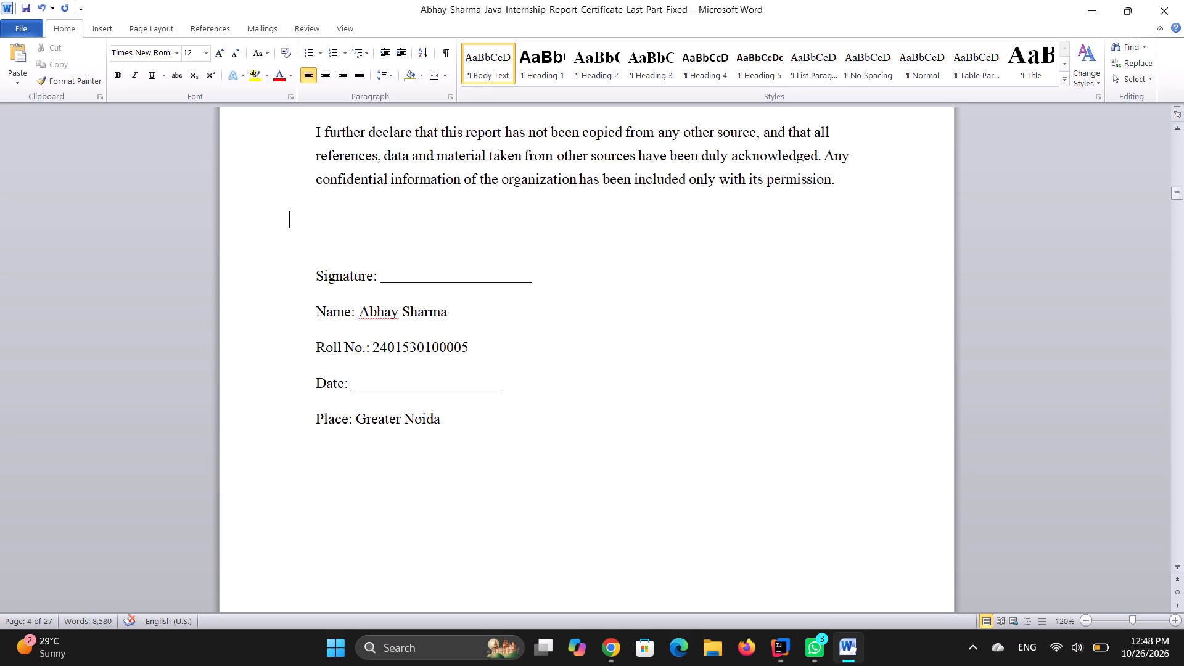
left_click(452, 385)
key("BackSpace")
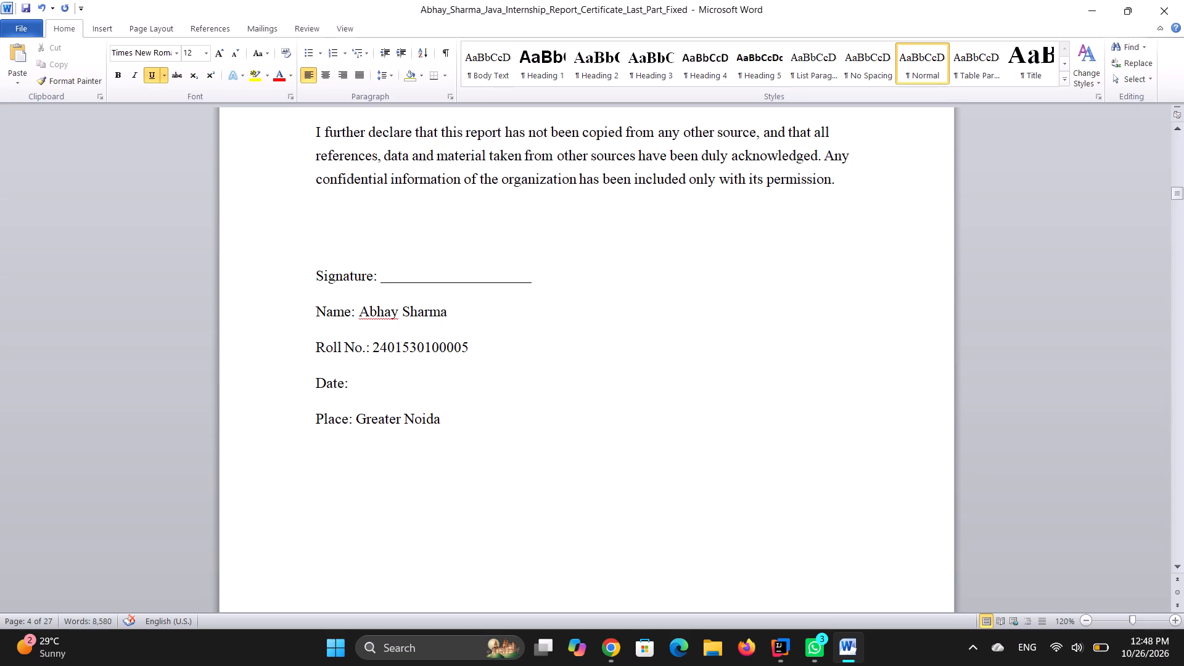
left_click(149, 73)
type("28")
type("-10-2026")
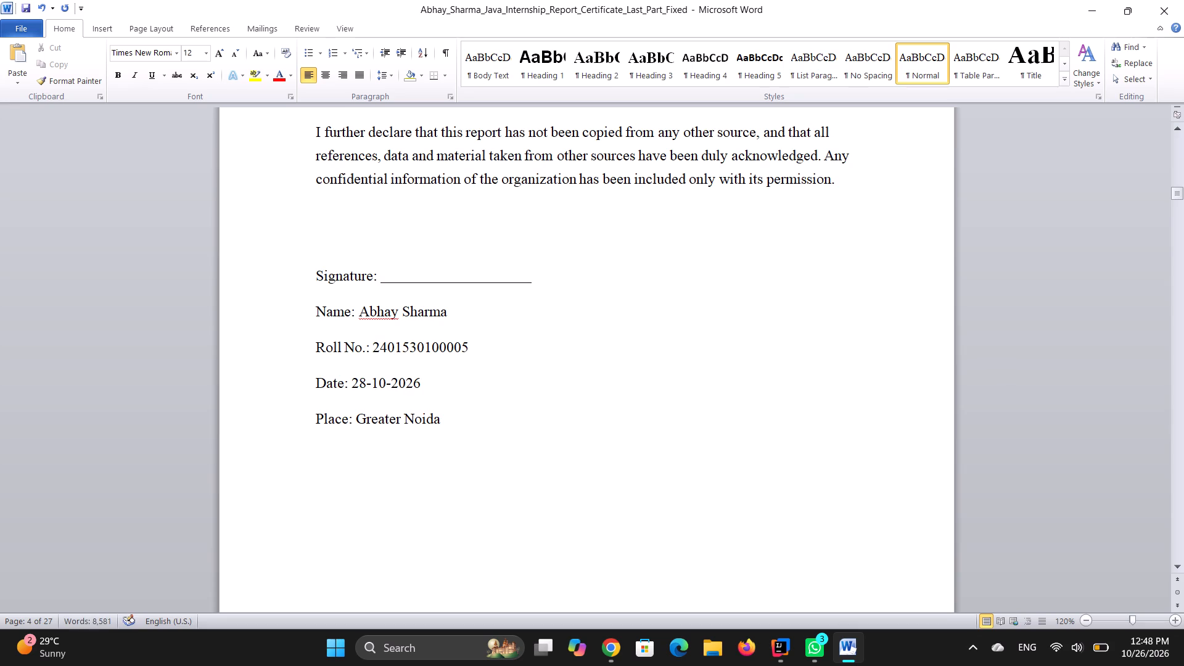
Make "CODTECH IT Solutions Private Limited" bold in the Acknowledgement page's first paragraph.
scroll(454, 410, "down", 4)
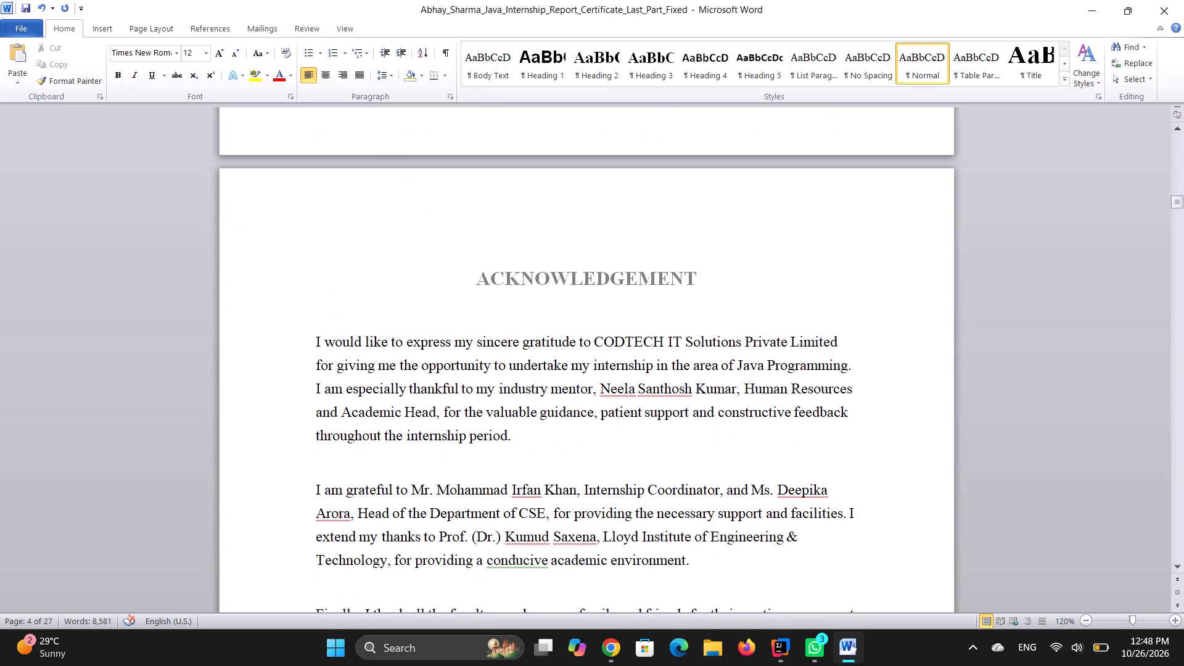
left_click_drag(594, 343, 829, 344)
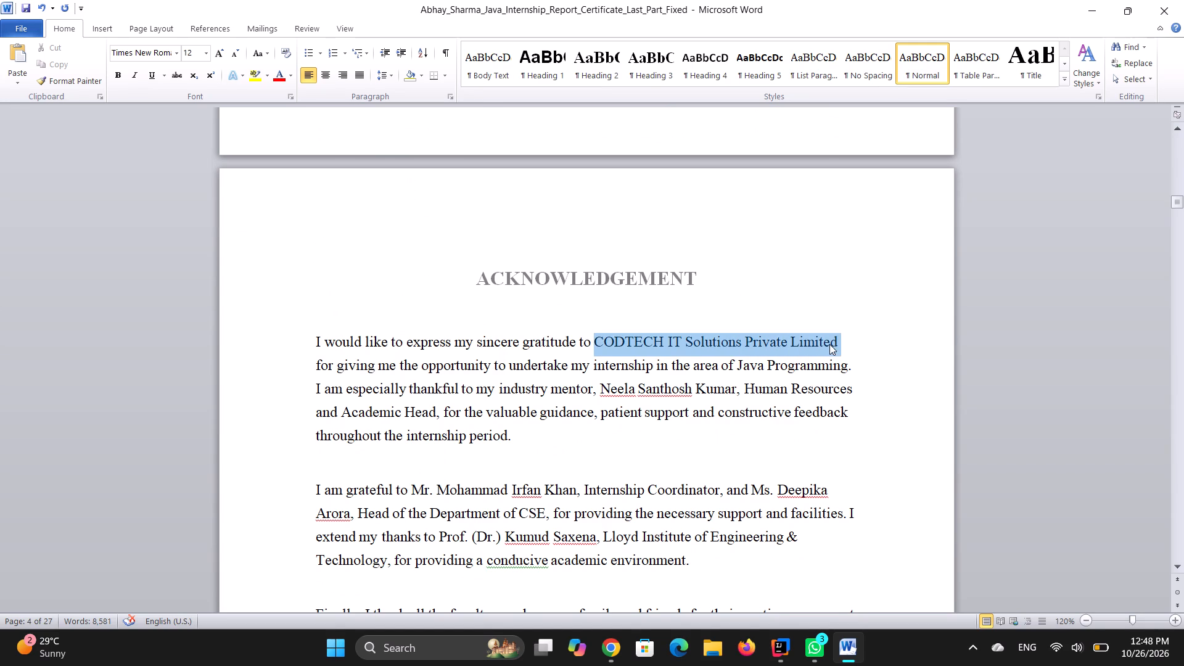
left_click(838, 327)
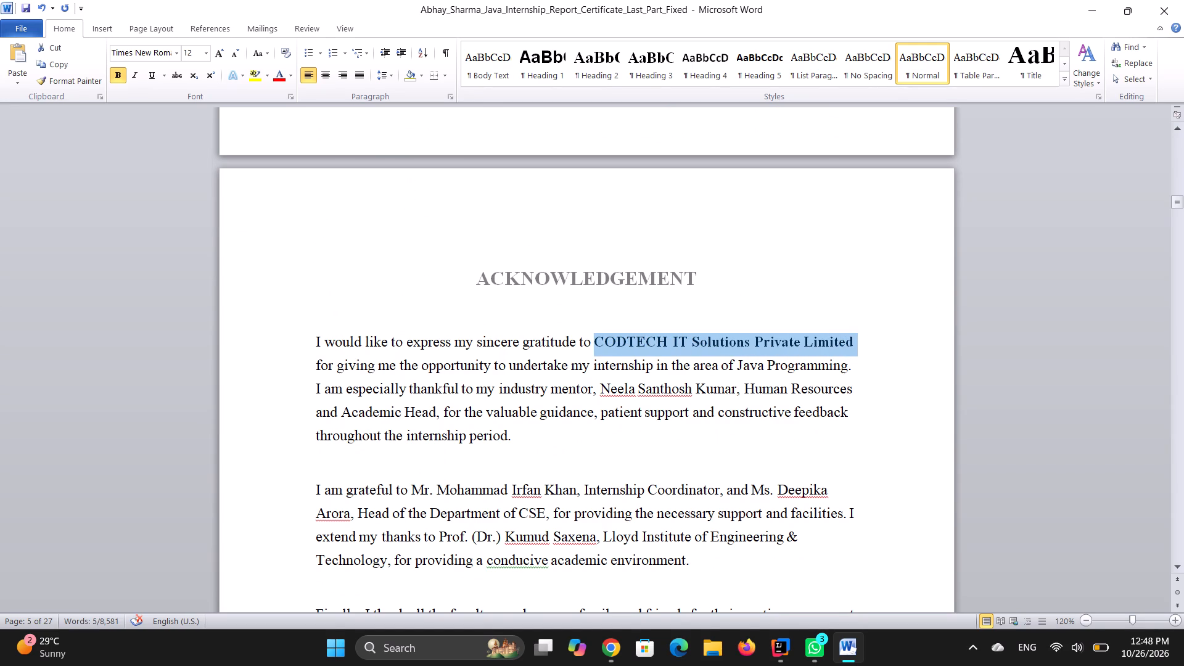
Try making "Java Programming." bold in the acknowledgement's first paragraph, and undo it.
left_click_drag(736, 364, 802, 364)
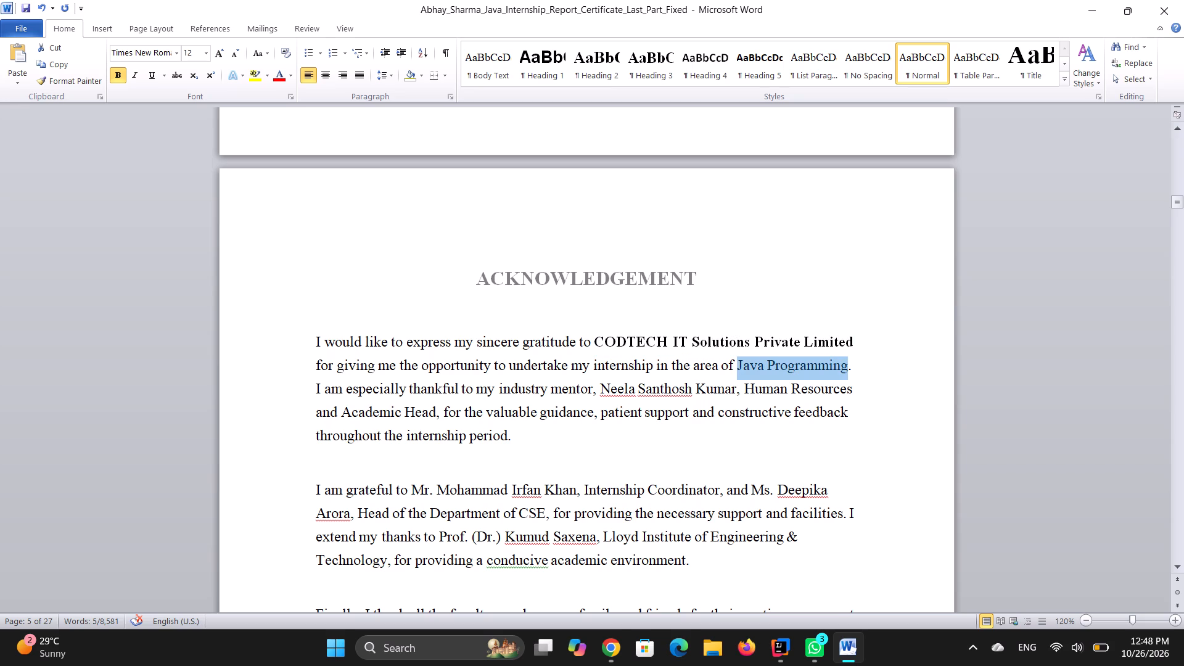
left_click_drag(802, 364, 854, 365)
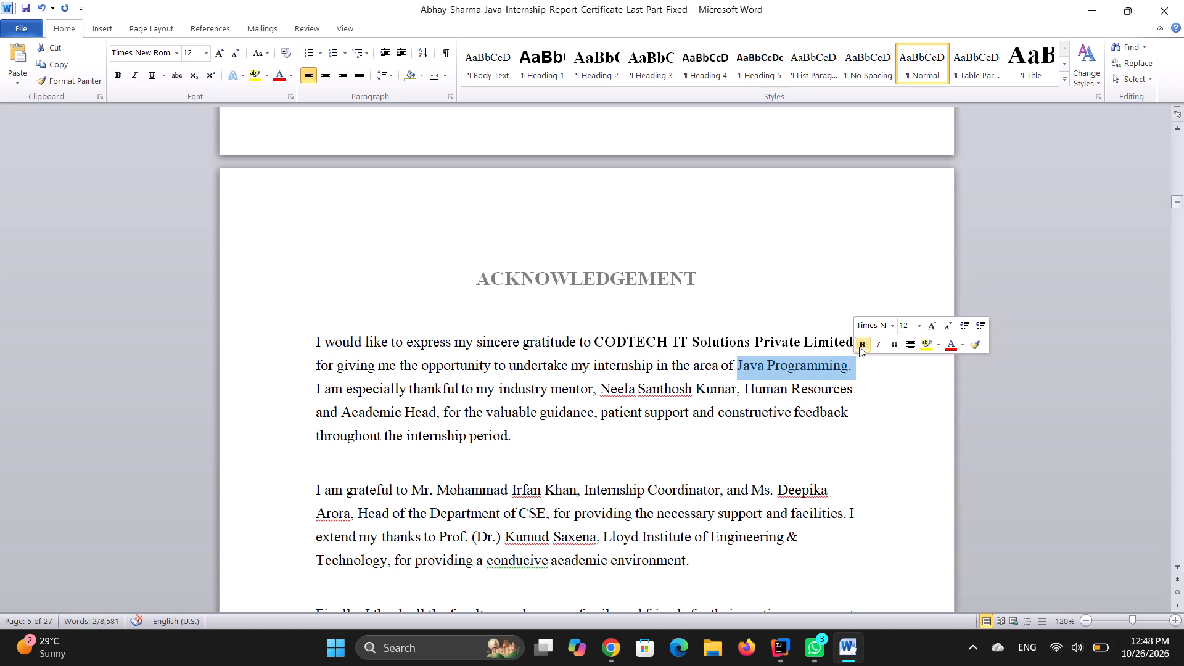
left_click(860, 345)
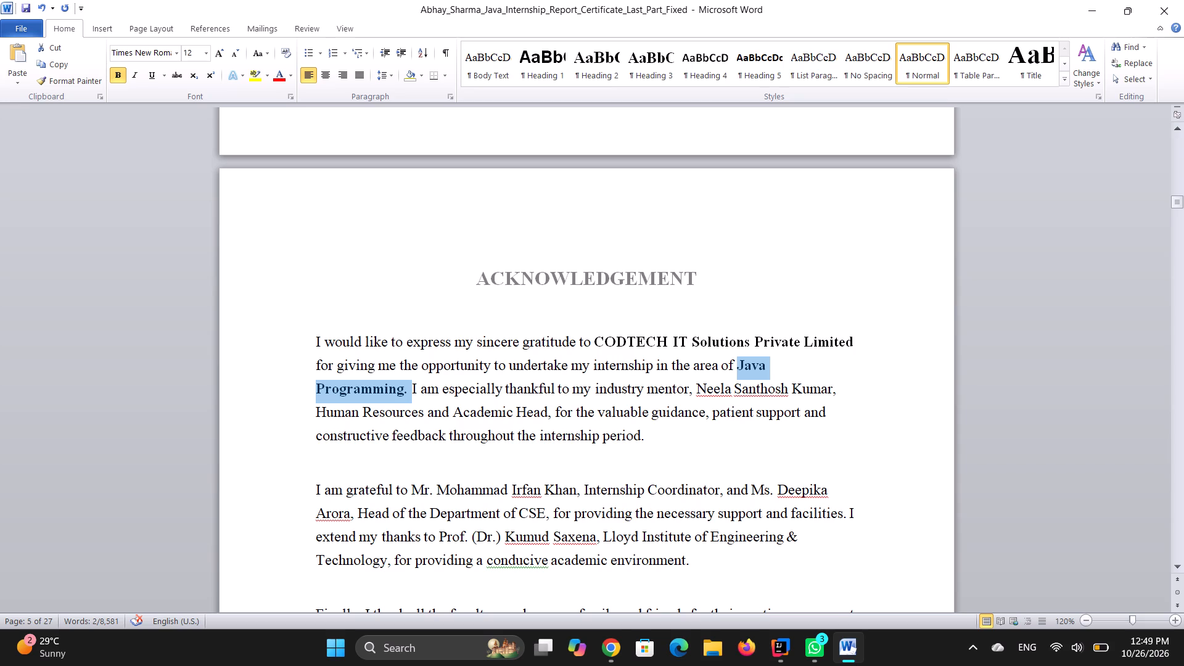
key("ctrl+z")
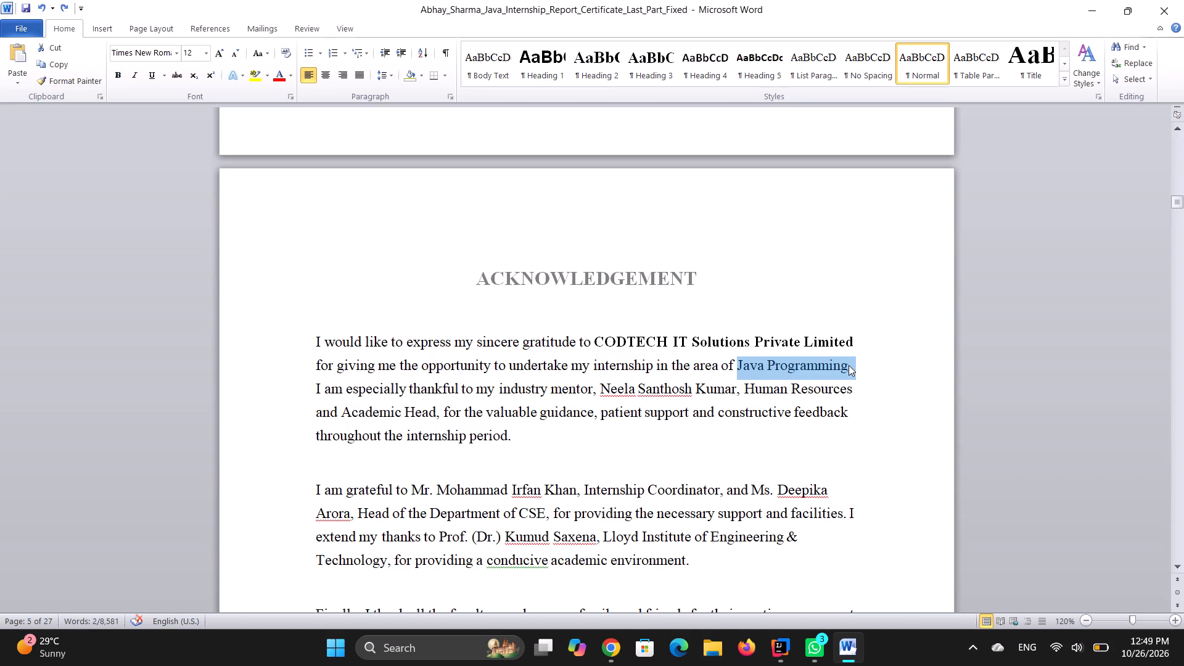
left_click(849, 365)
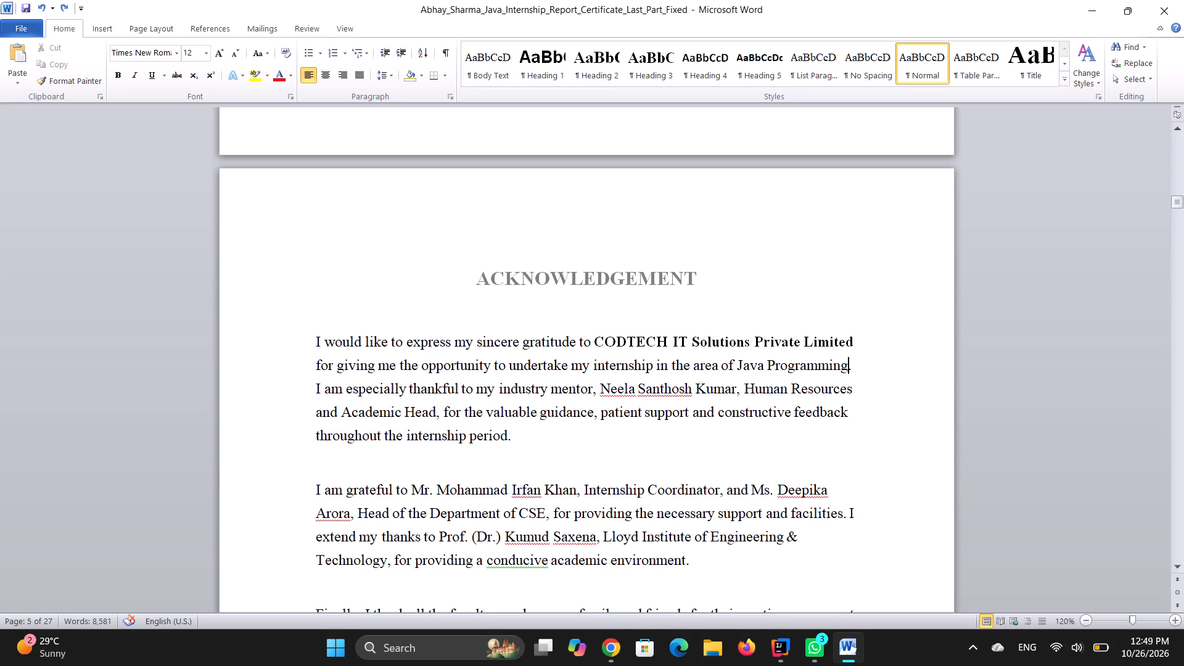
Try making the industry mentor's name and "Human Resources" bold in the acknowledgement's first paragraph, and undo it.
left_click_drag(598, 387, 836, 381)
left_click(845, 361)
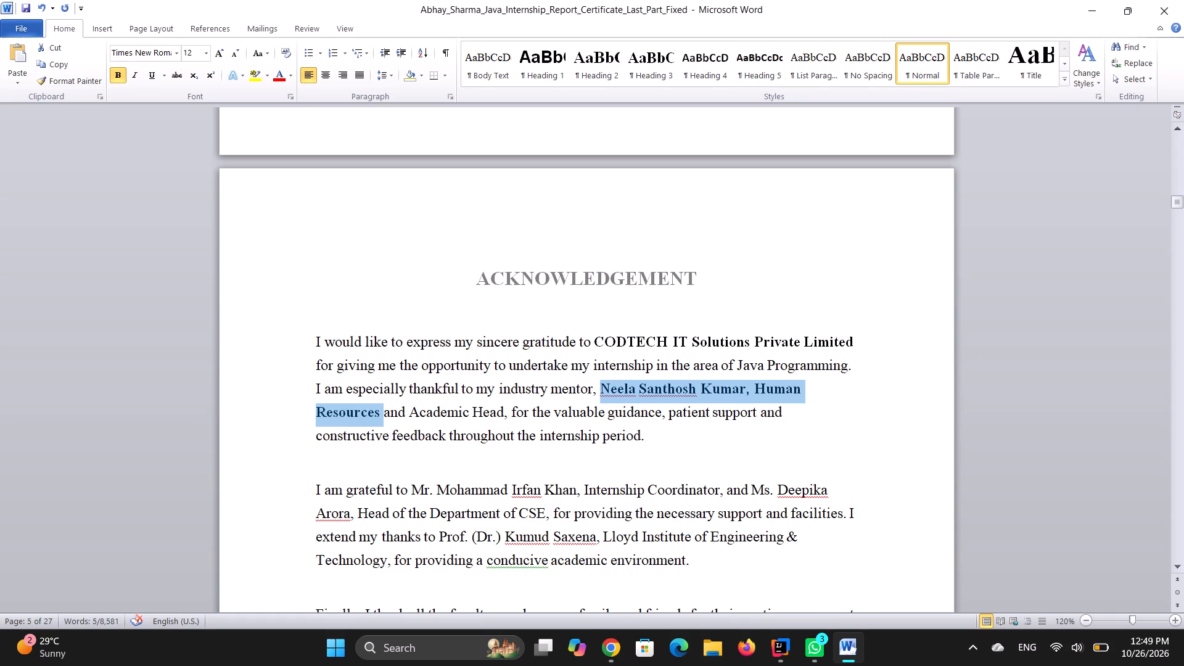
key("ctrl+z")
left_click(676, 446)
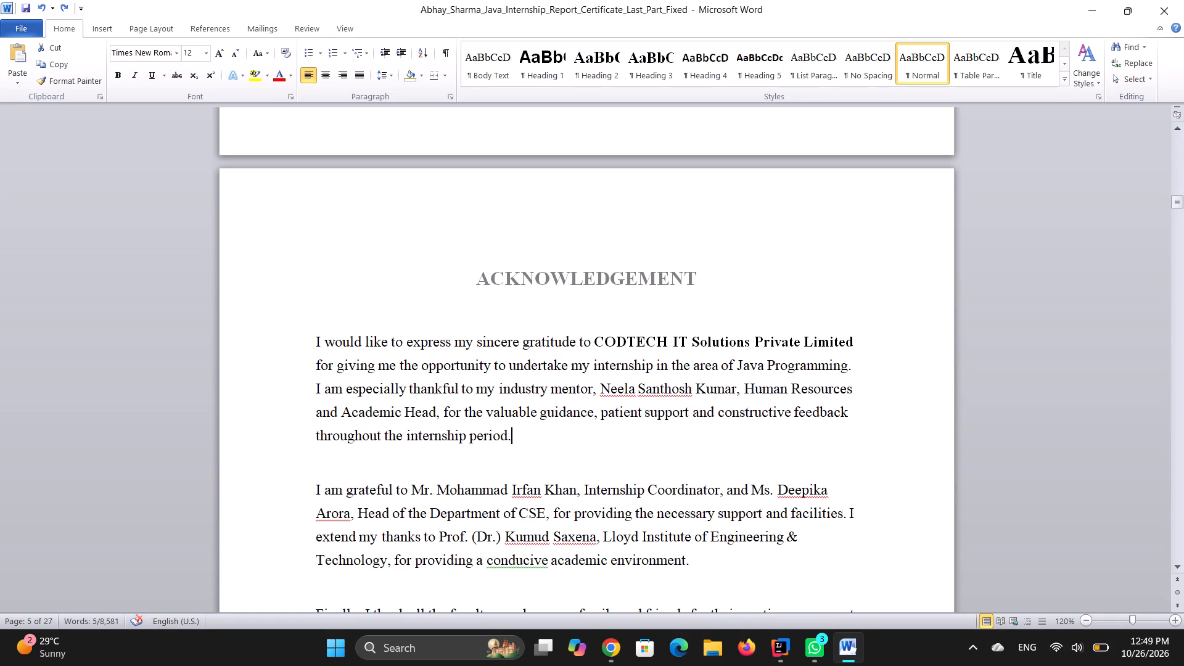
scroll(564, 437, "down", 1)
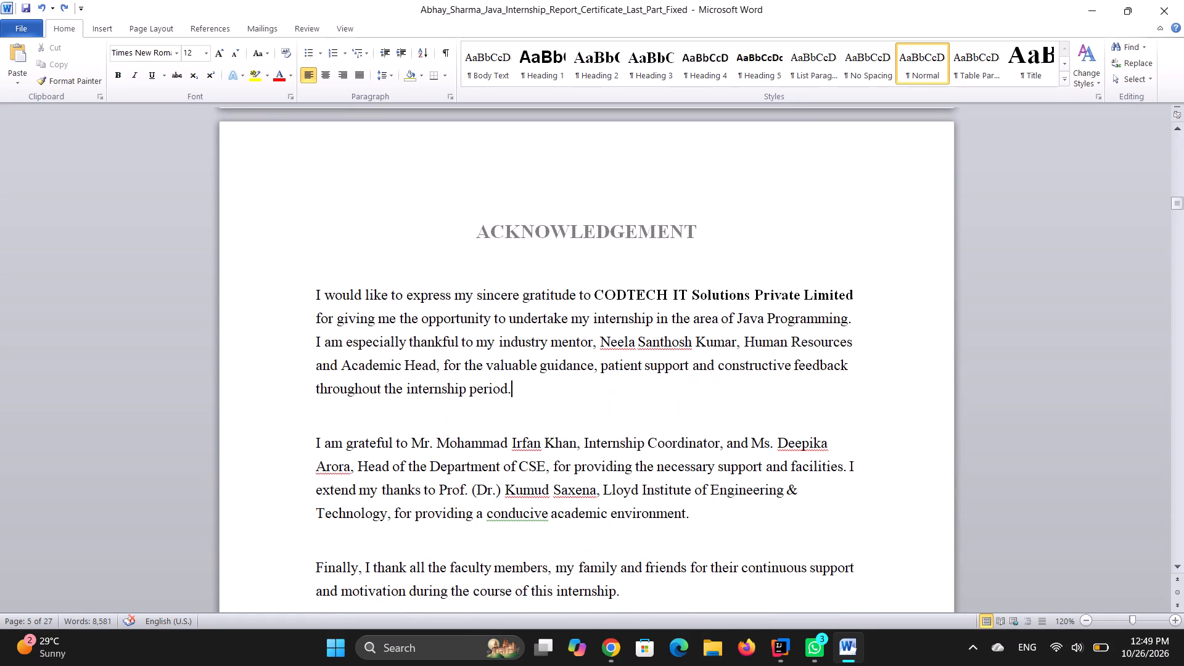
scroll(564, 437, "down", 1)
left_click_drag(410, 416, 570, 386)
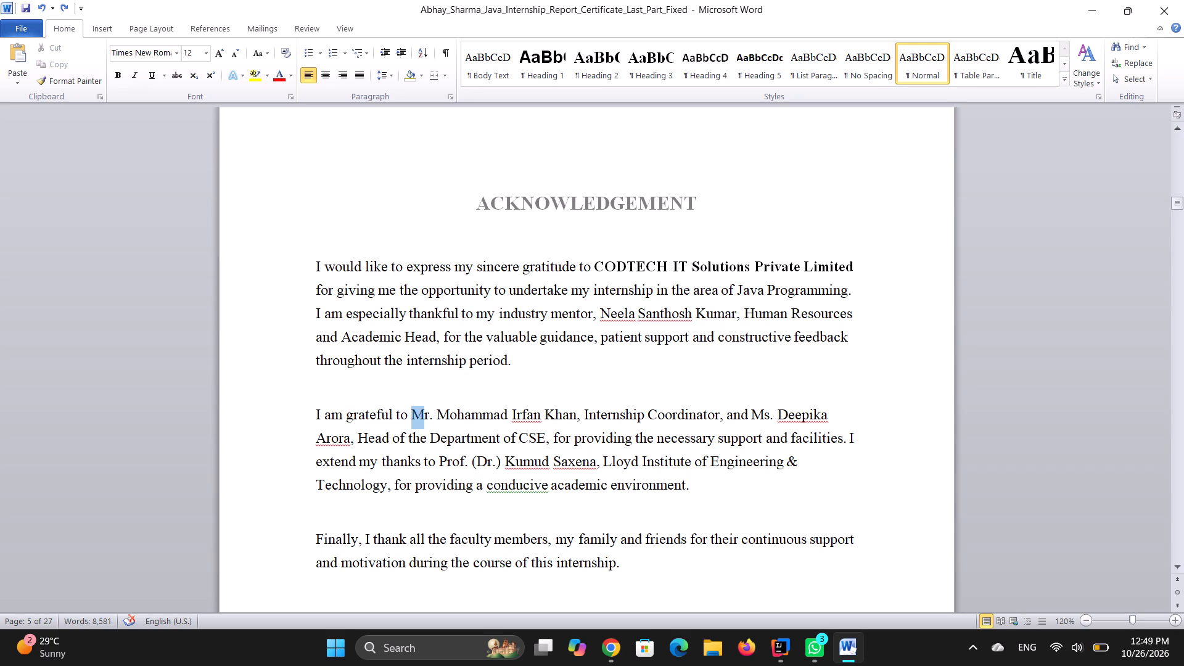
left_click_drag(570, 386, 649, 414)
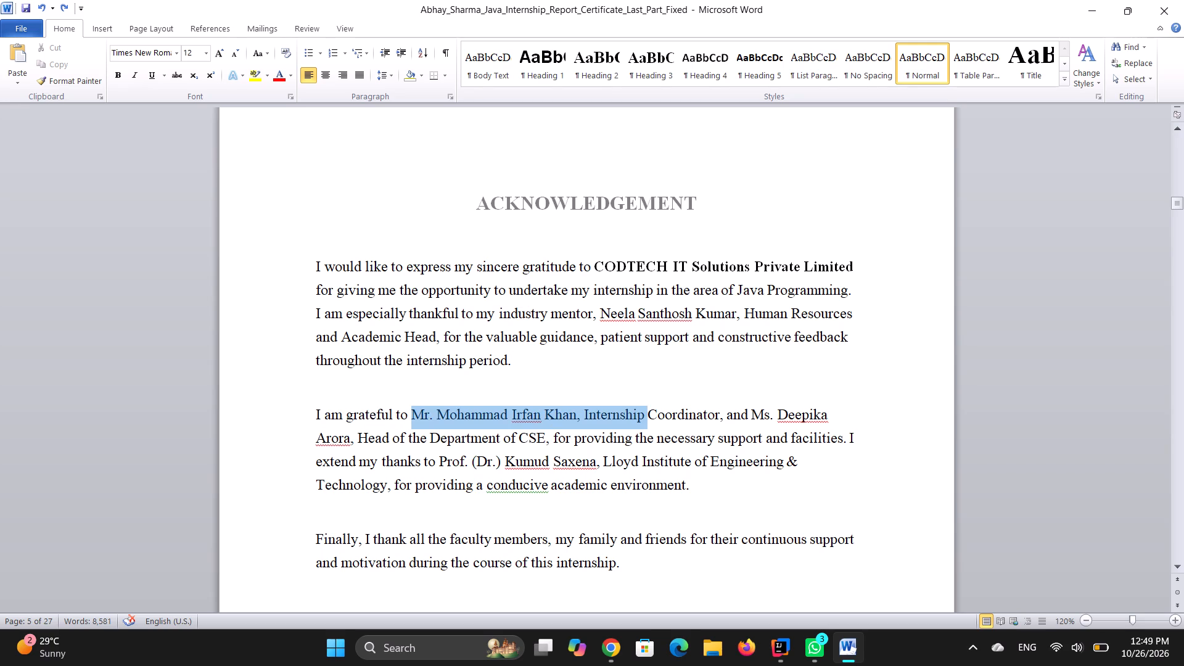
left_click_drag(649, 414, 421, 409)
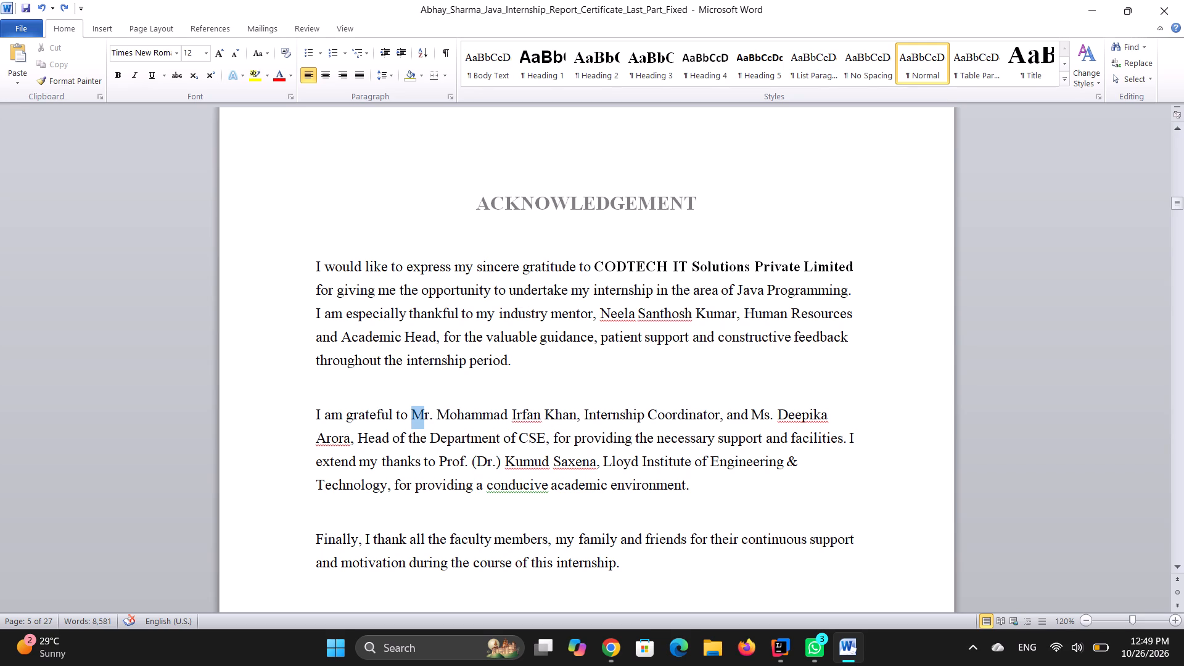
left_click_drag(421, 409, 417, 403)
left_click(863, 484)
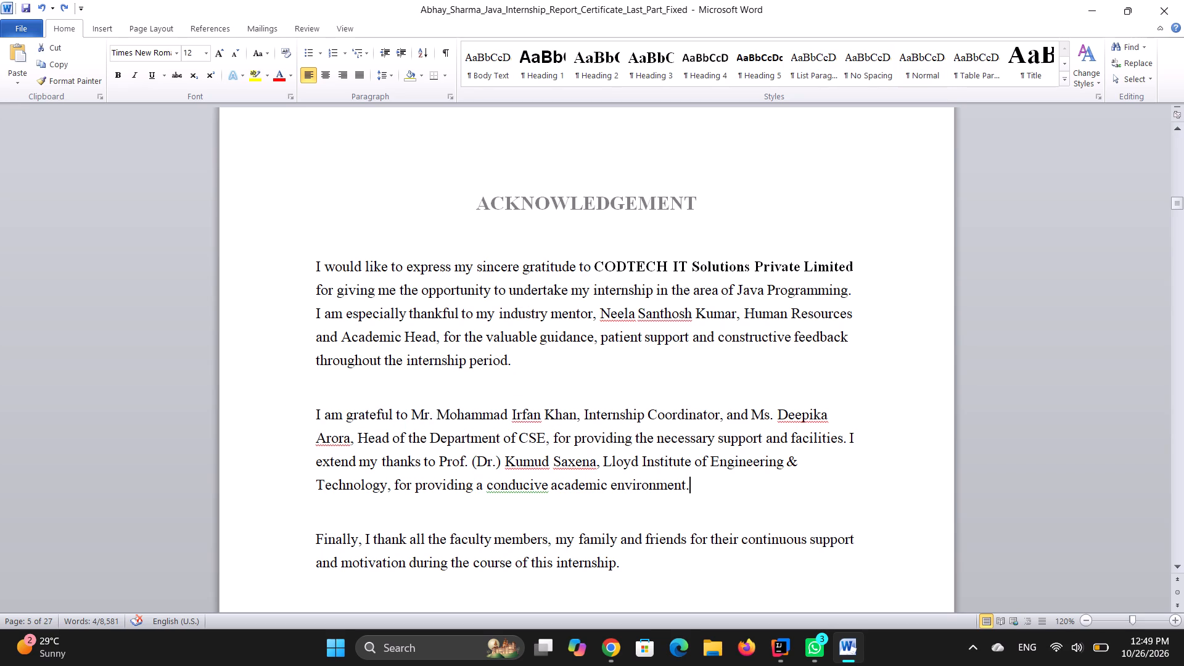
Remove the bold formatting from "CODTECH IT Solutions Private Limited" in the Acknowledgement page's first paragraph.
left_click_drag(858, 267, 803, 262)
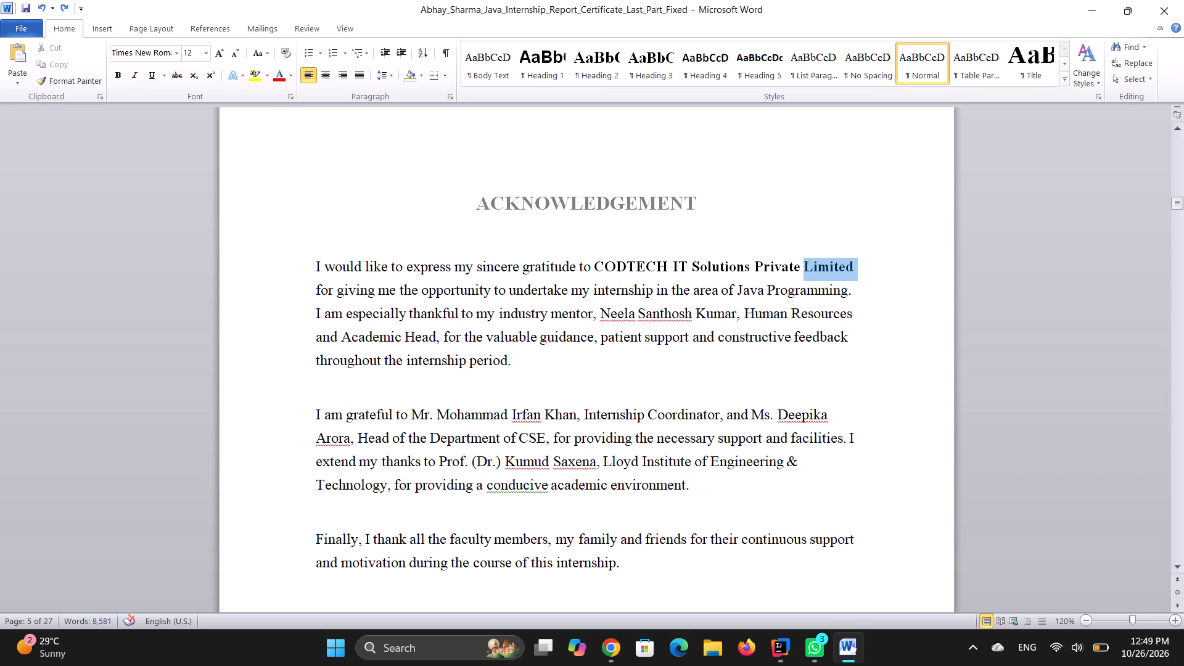
left_click_drag(803, 262, 638, 259)
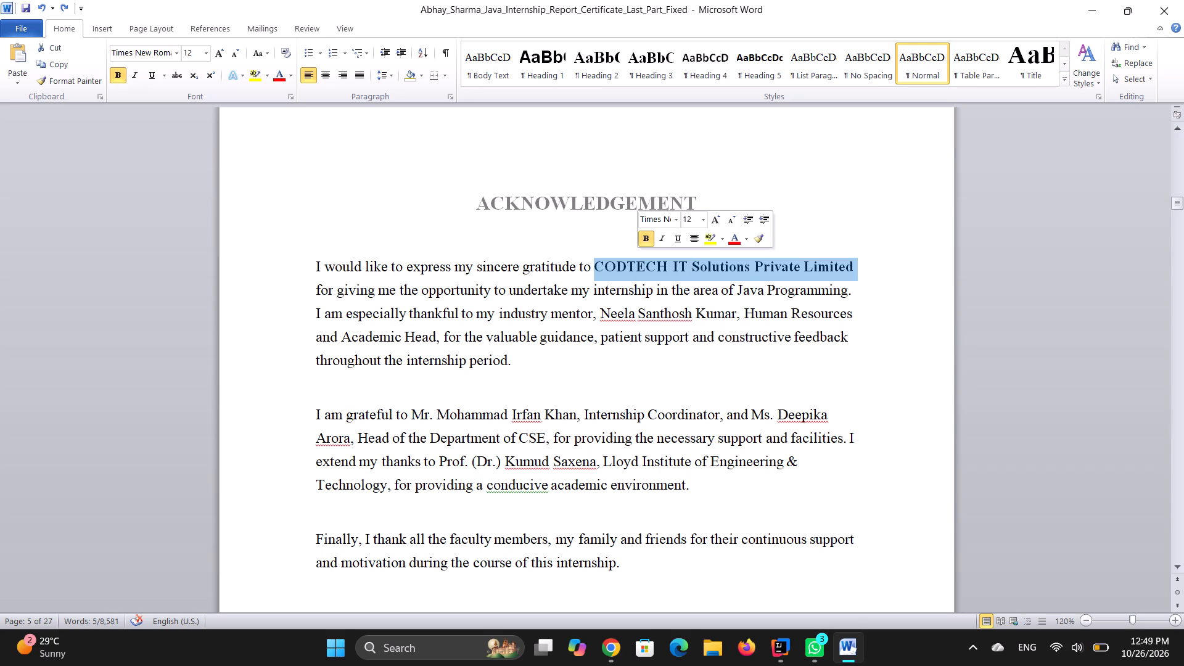
left_click(646, 239)
Cut the student's name and roll number lines from the bottom of the Acknowledgement page.
scroll(664, 363, "down", 1)
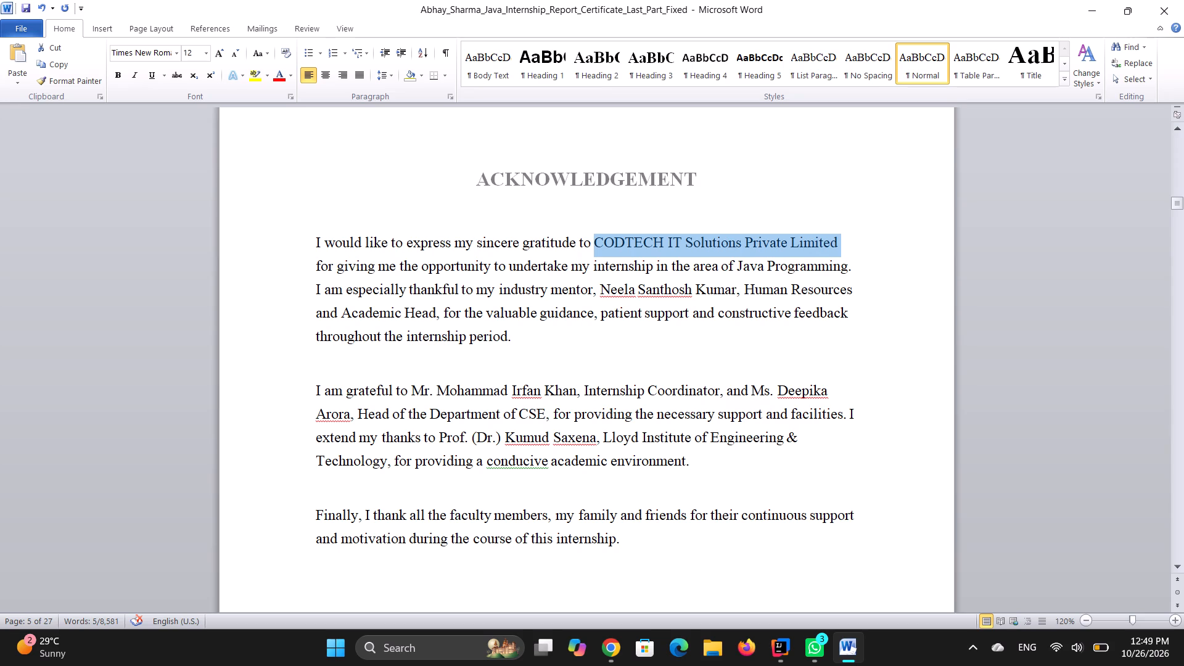
scroll(526, 457, "down", 3)
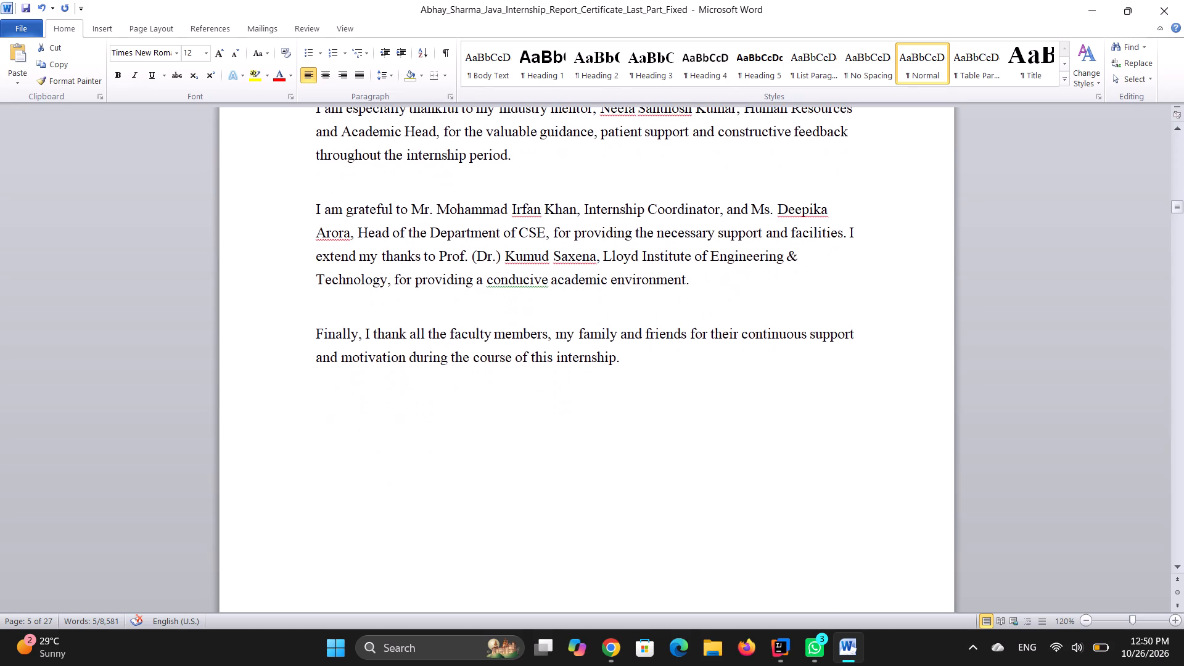
scroll(526, 457, "down", 2)
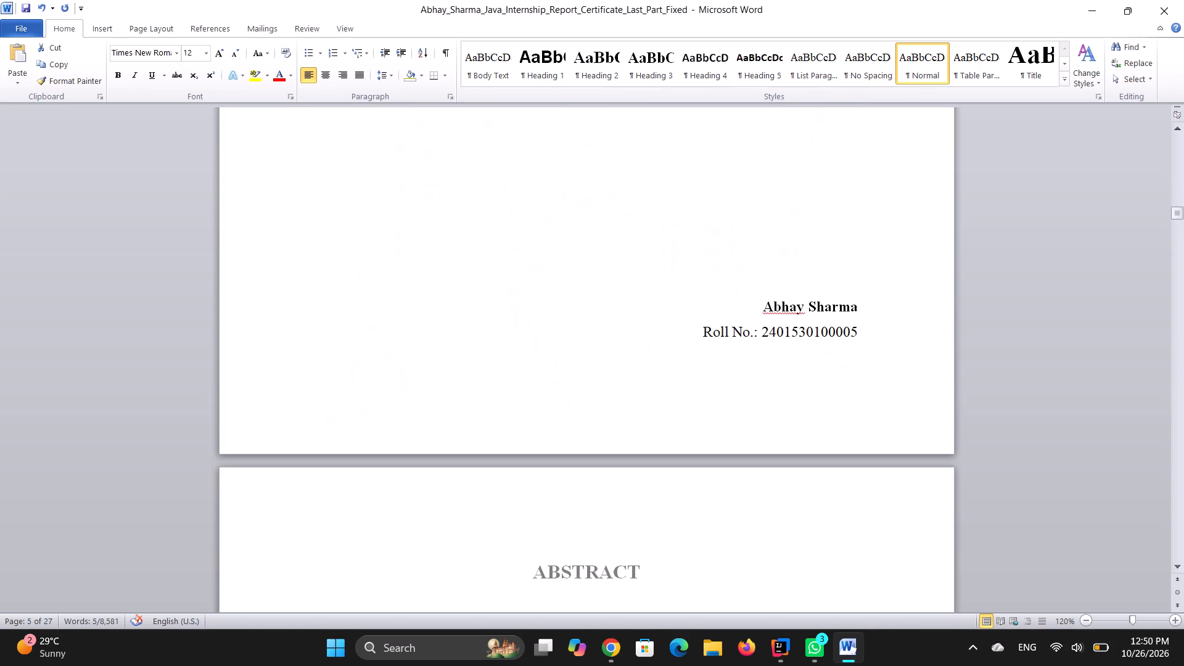
left_click(801, 345)
left_click(858, 324)
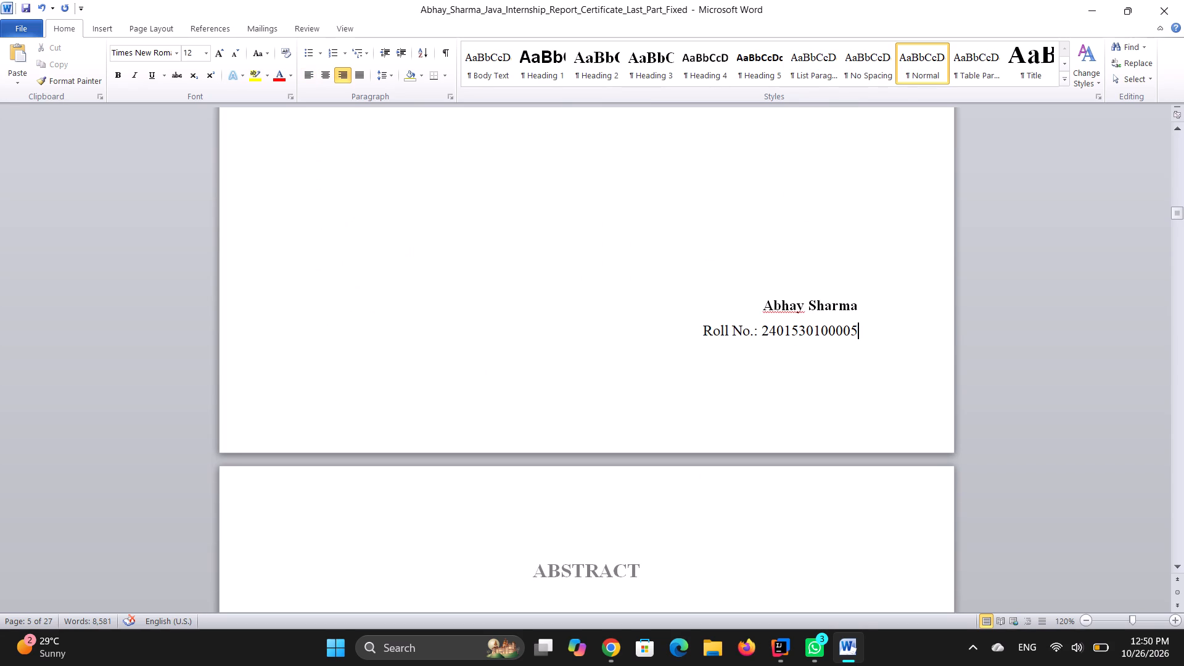
scroll(858, 324, "down", 1)
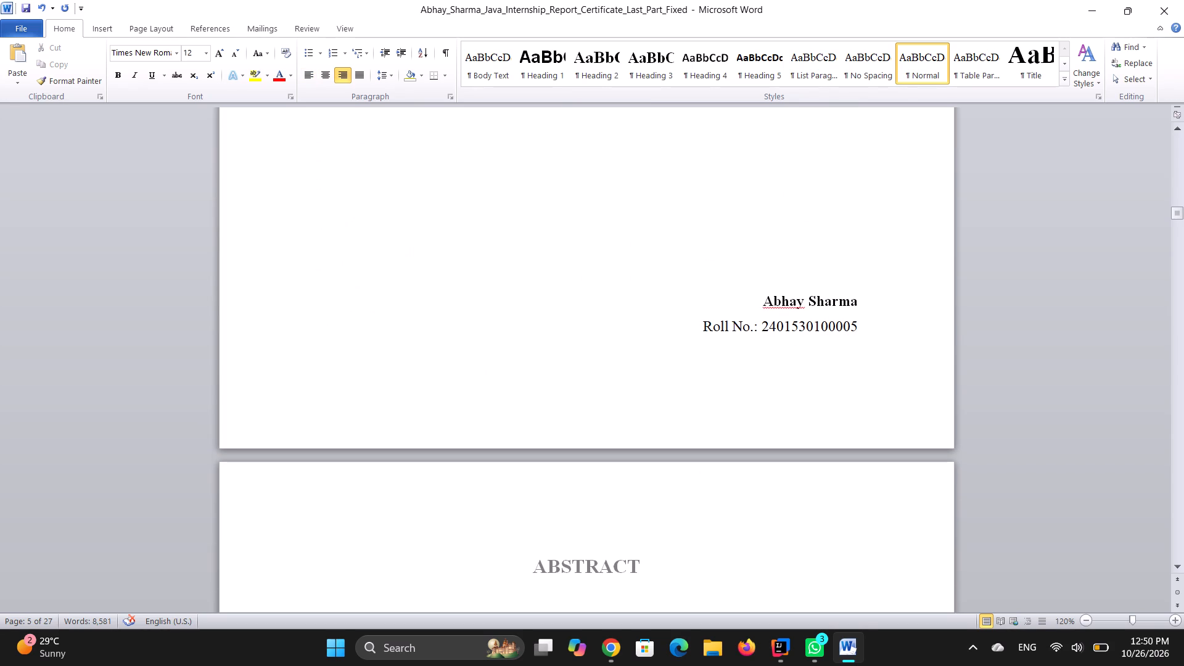
left_click_drag(860, 300, 771, 309)
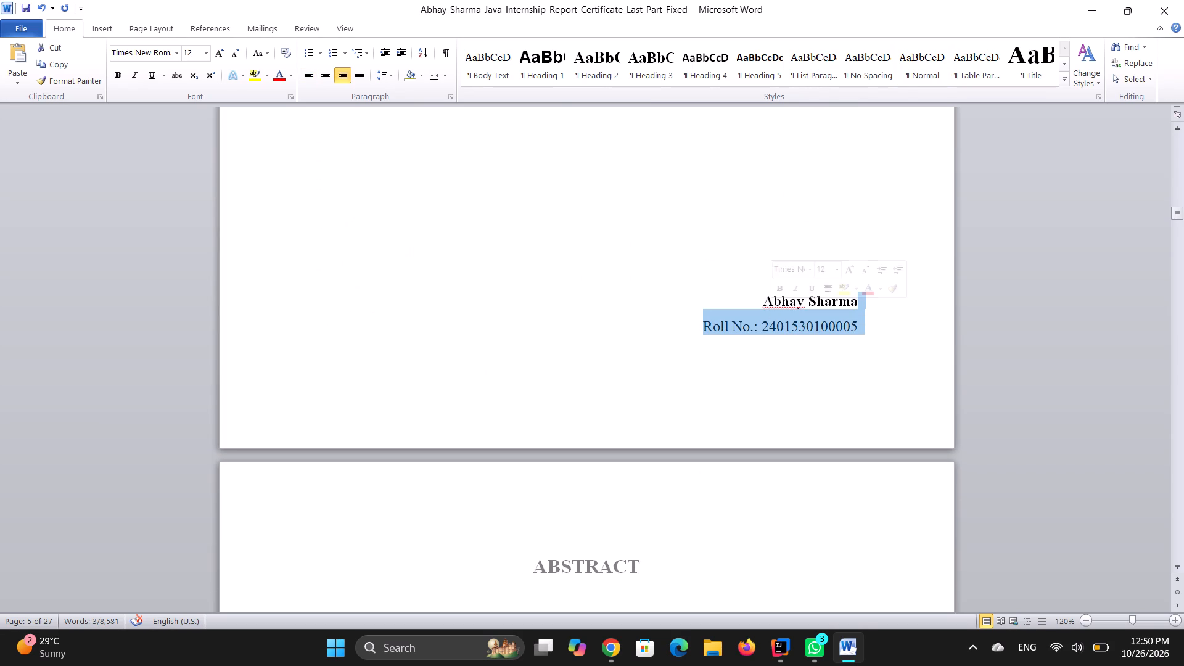
left_click(867, 321)
left_click_drag(867, 321, 771, 297)
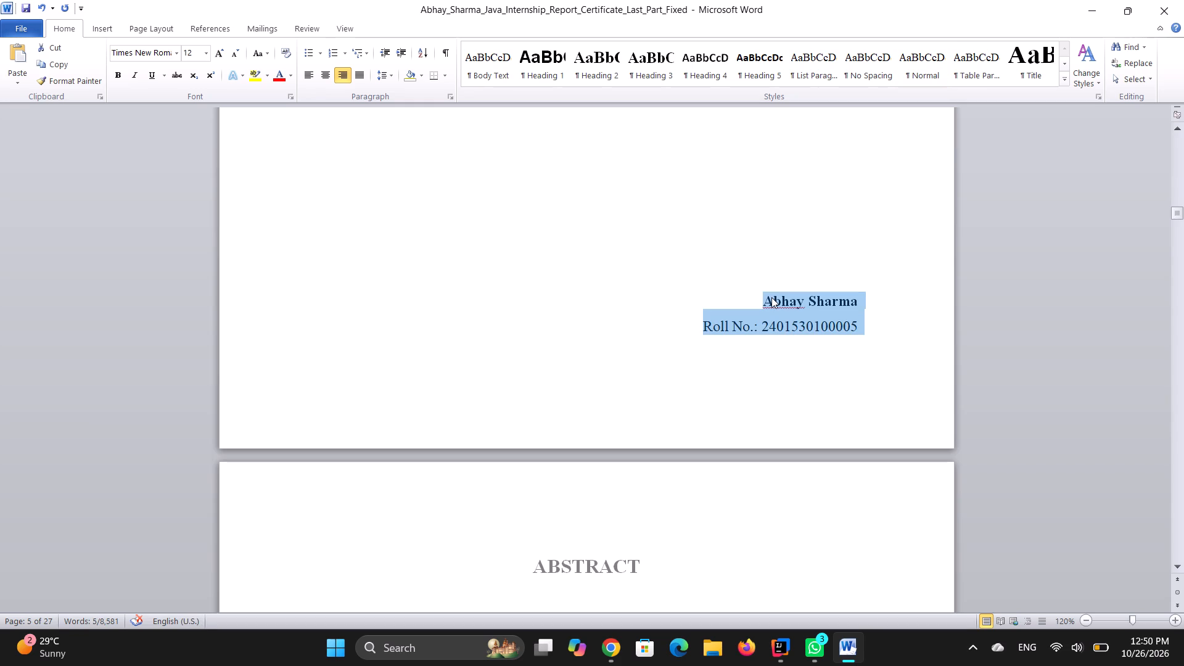
key("ctrl+x")
Paste the cut name and roll number lines just below the acknowledgement's final paragraph, against the right margin.
scroll(771, 297, "up", 2)
left_click(751, 377)
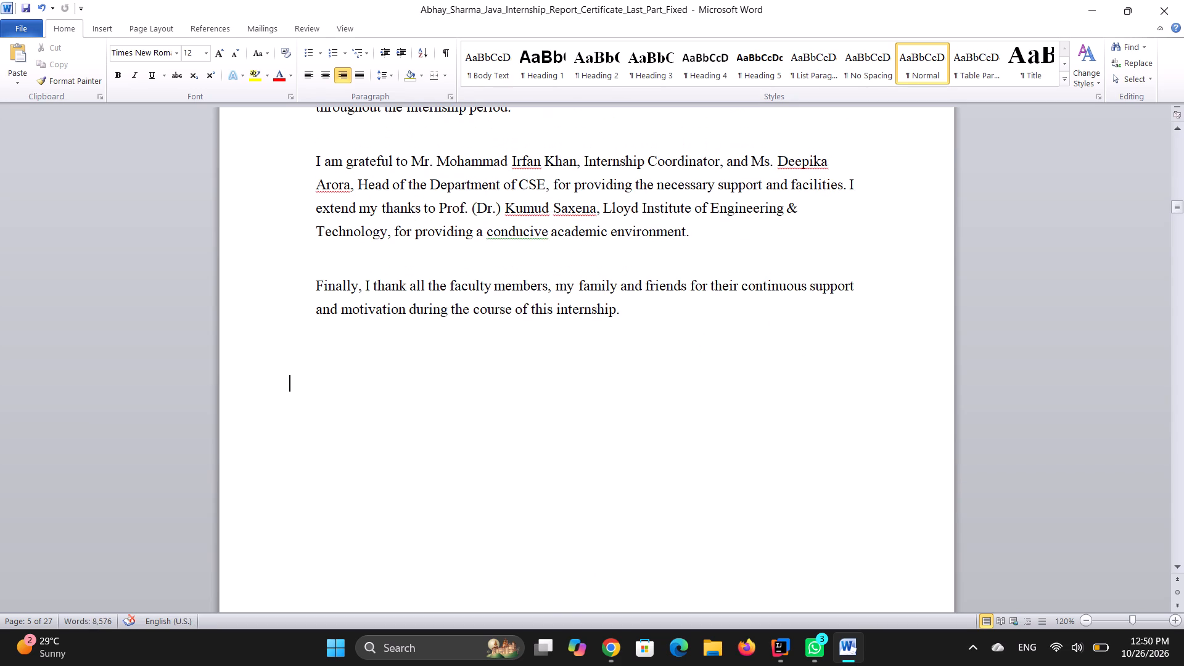
key("Tab")
key("Tab")
key("Tab")
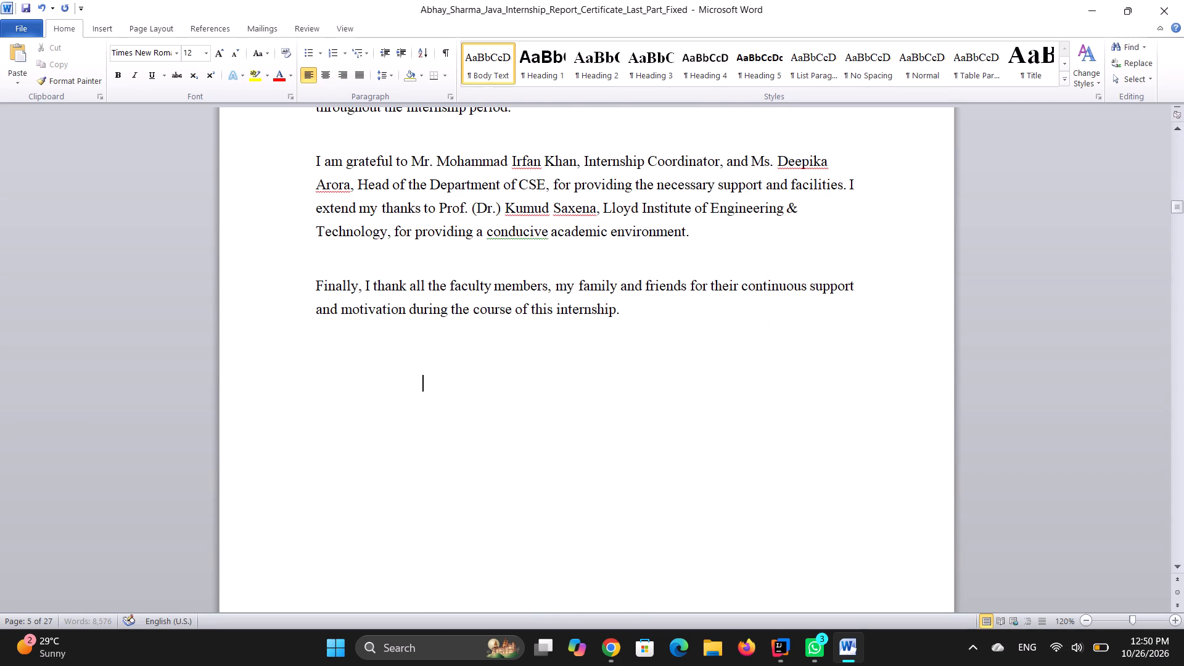
key("Tab")
key("Tab")
key("Tab")
key("Tab")
key("Tab")
key("Tab")
key("Tab")
key("Tab")
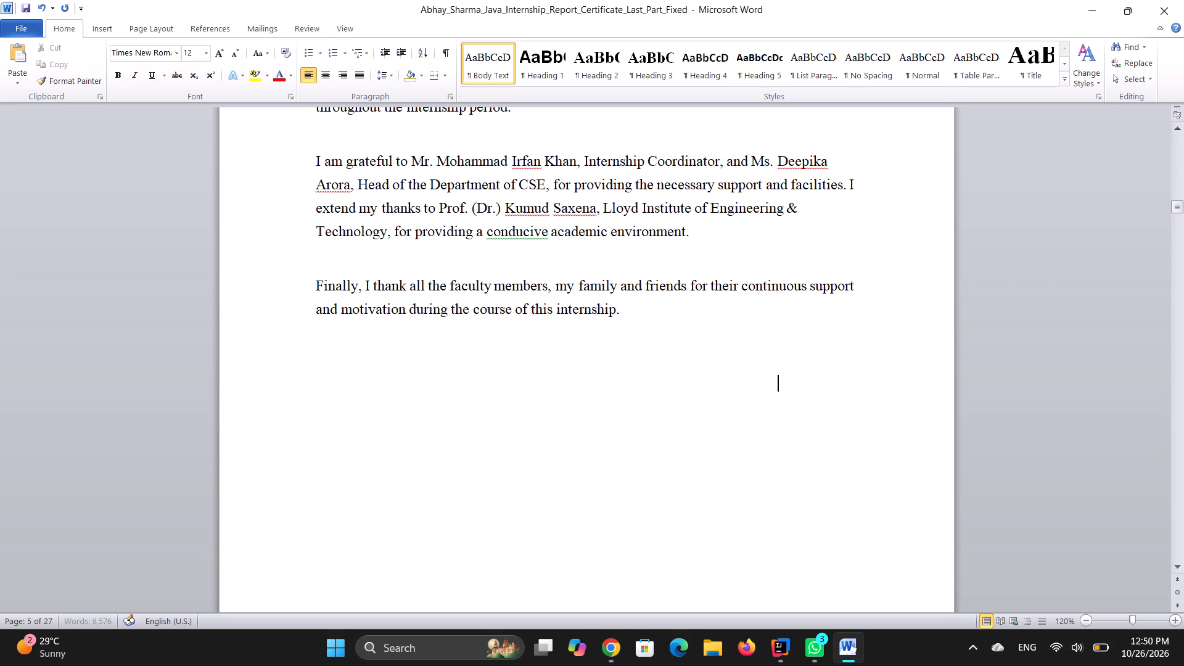
key("BackSpace")
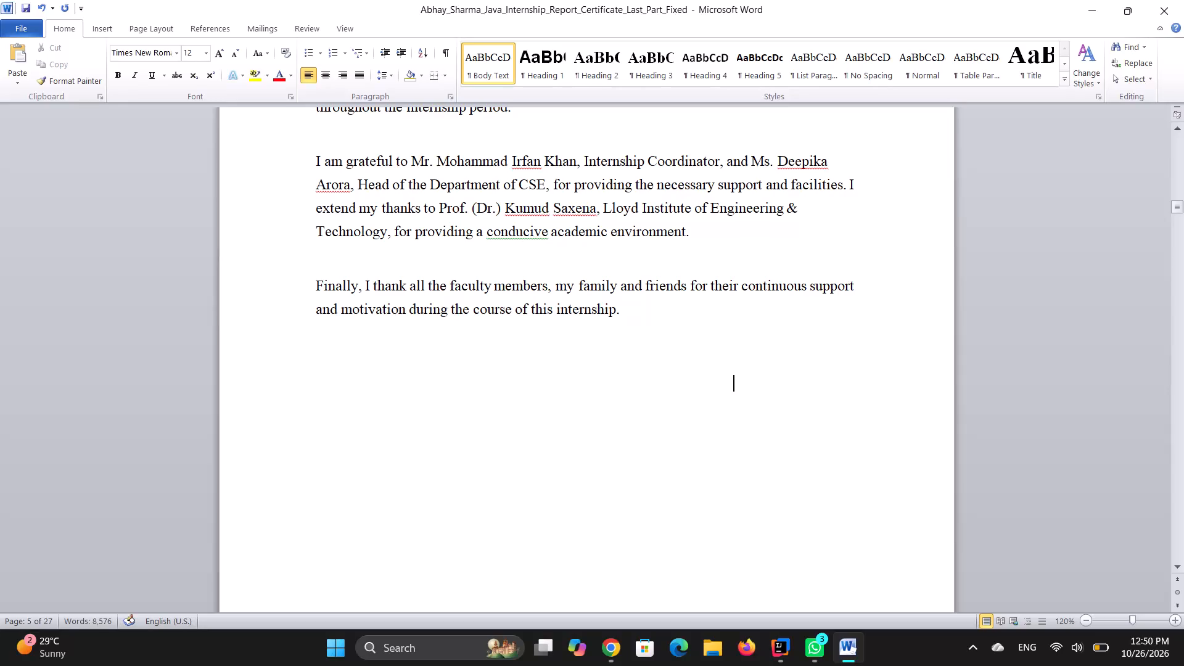
key("ctrl+v")
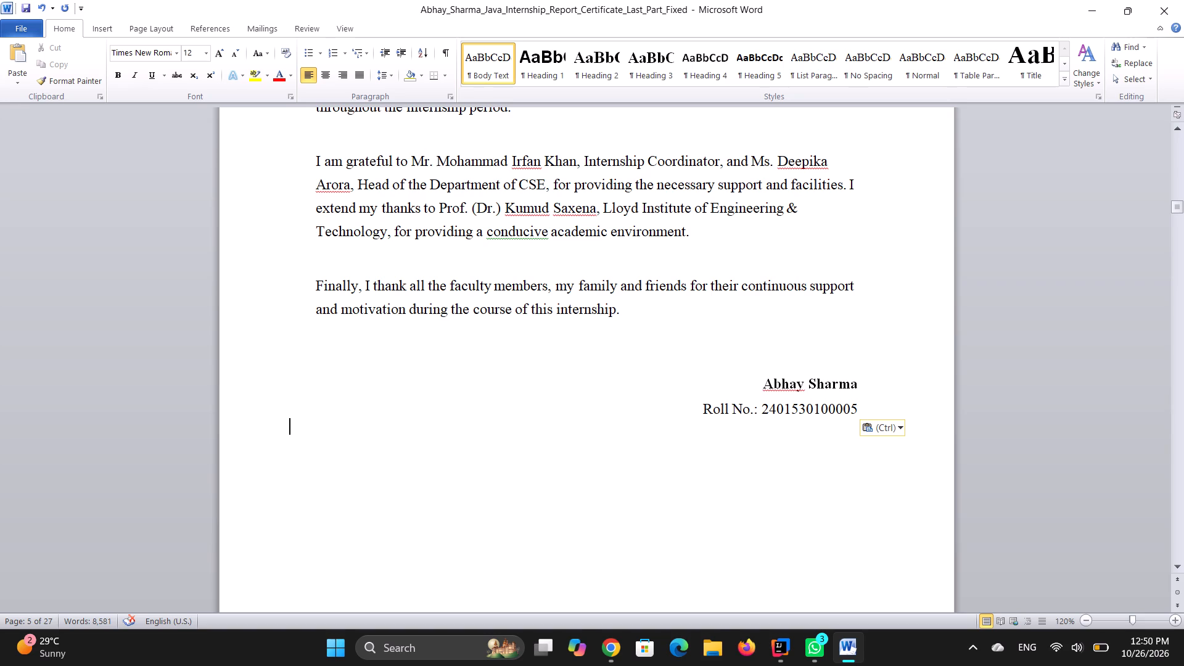
Review the Certificate, Internship Completion Certificate, Declaration and Acknowledgement pages, checking their text, dates, bold formatting and signature blocks.
scroll(751, 377, "up", 2)
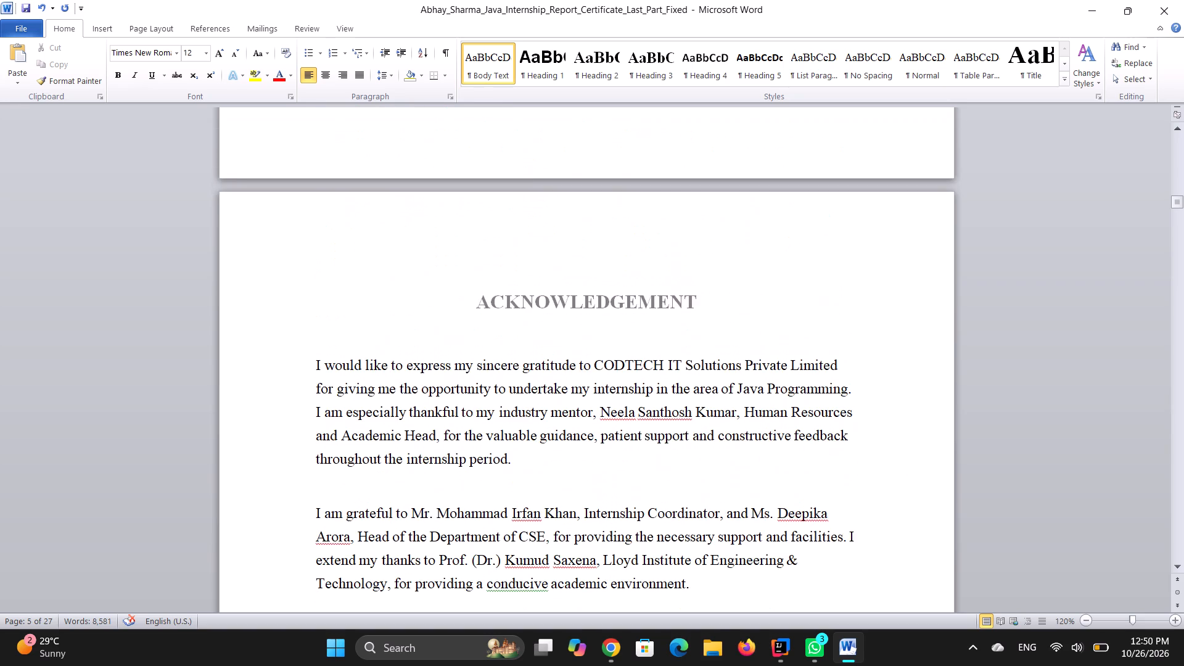
scroll(751, 377, "up", 7)
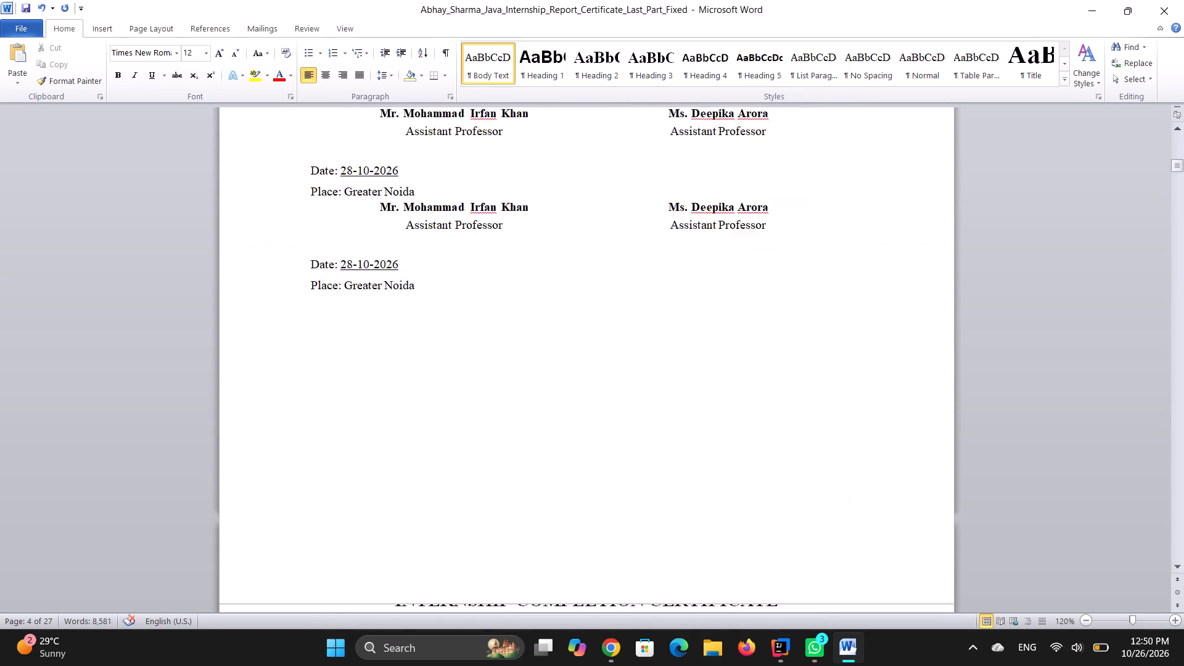
scroll(751, 377, "up", 4)
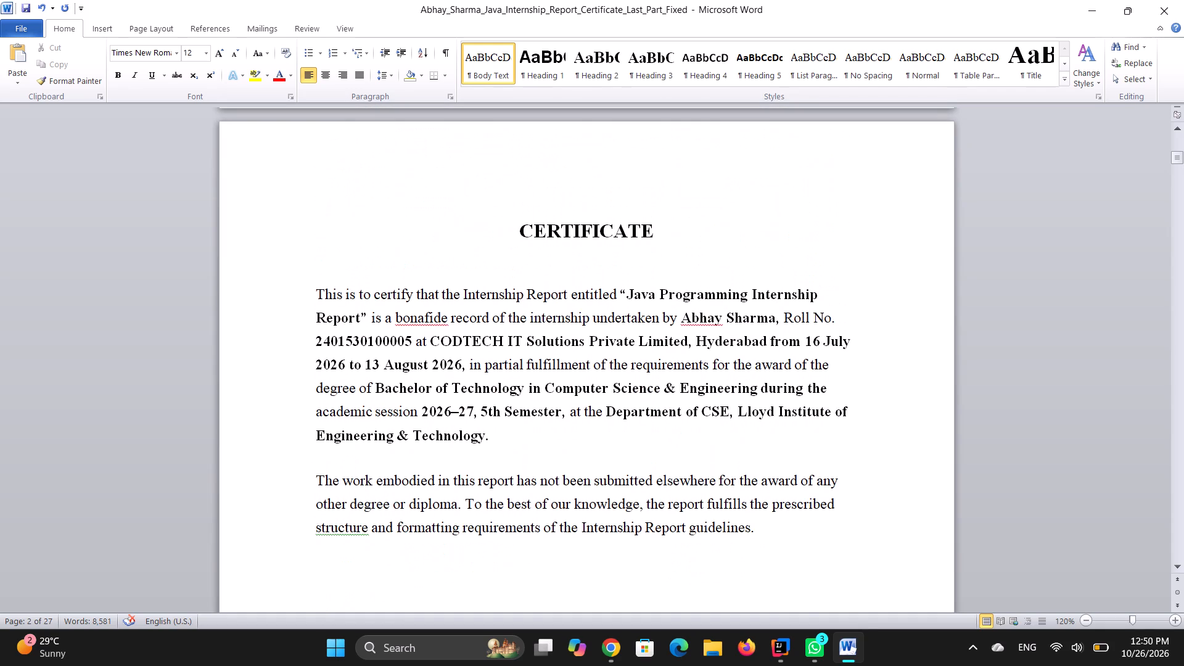
scroll(751, 377, "down", 3)
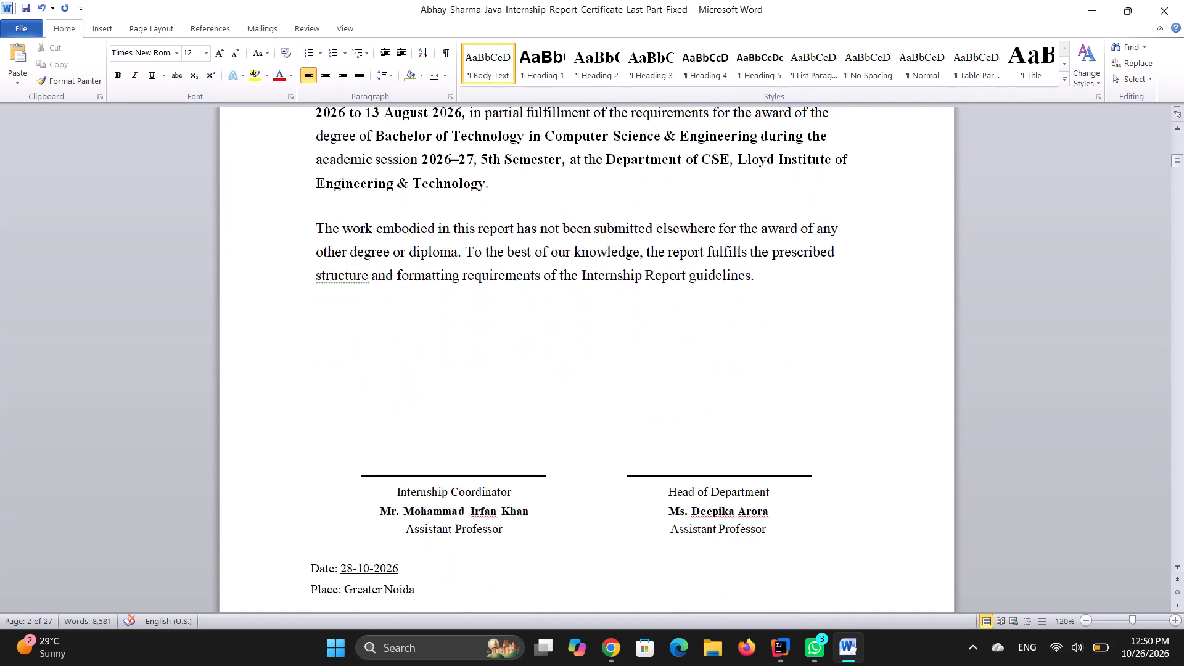
scroll(751, 377, "down", 3)
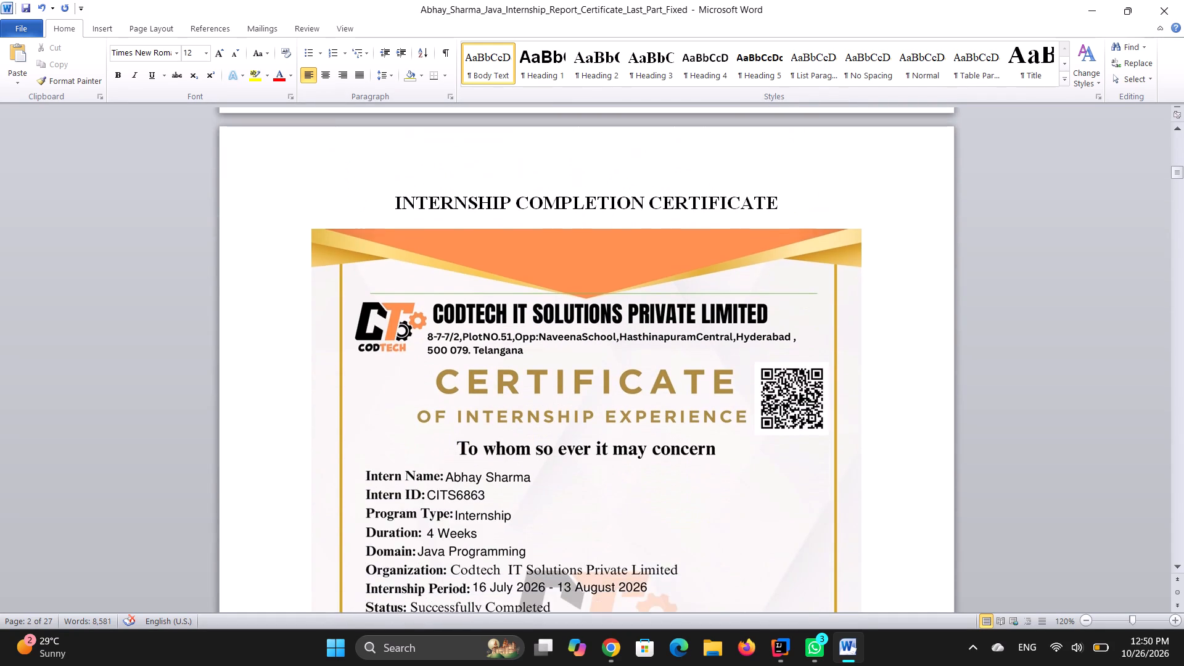
scroll(751, 377, "down", 4)
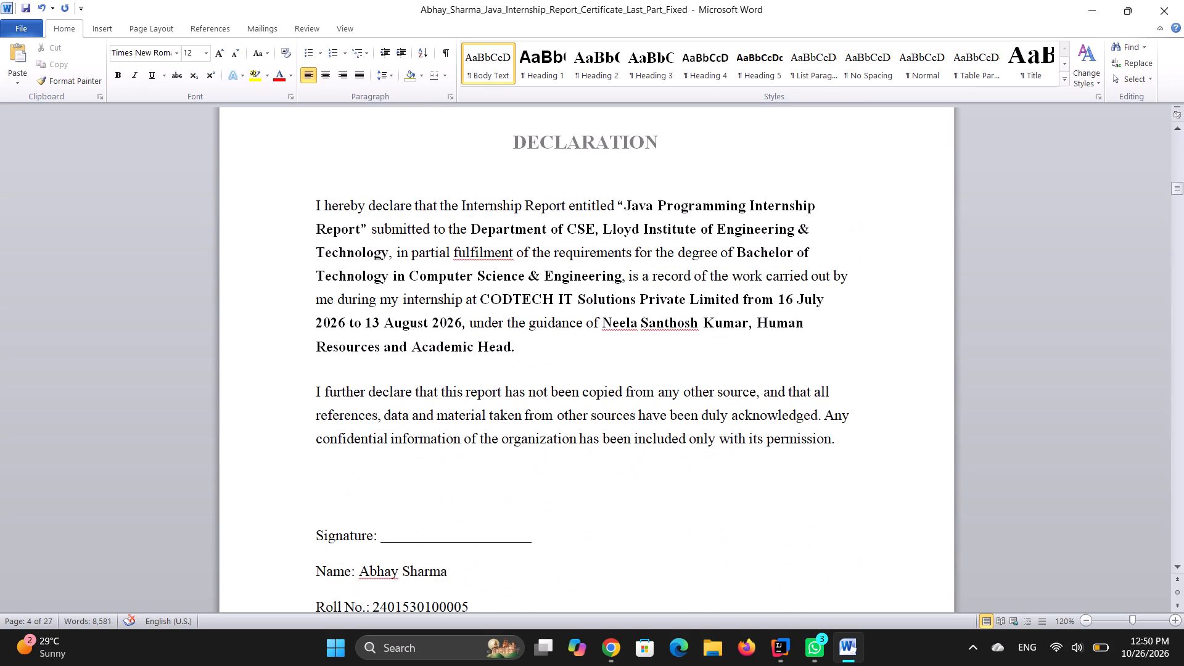
scroll(751, 377, "down", 1)
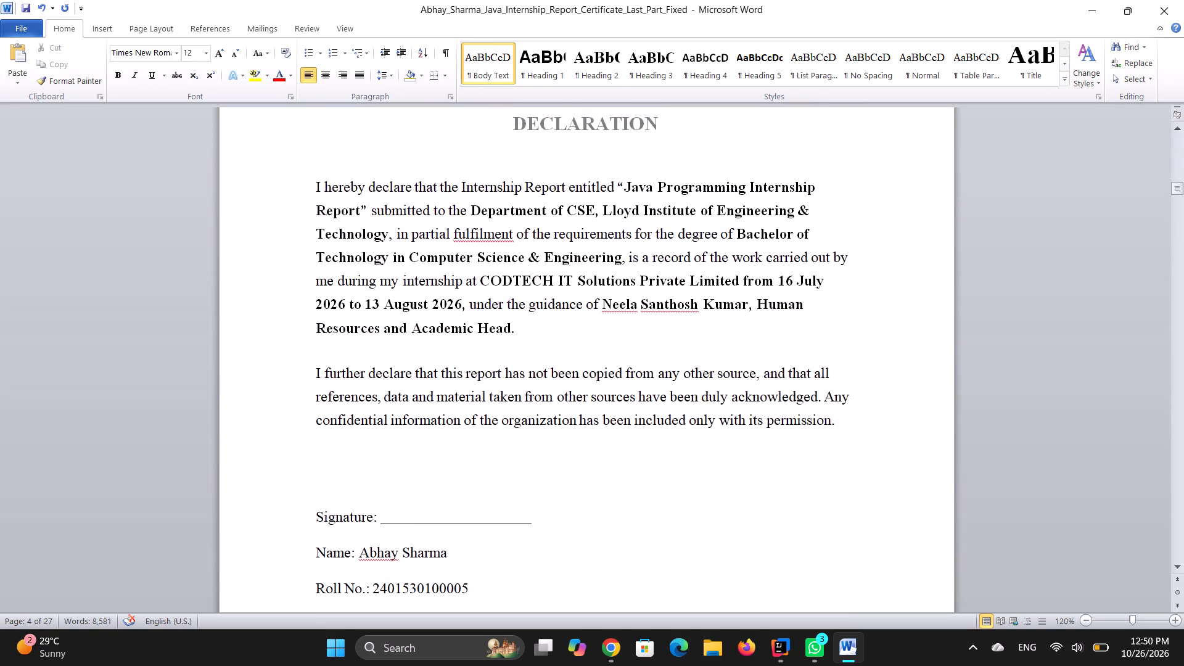
scroll(751, 377, "down", 1)
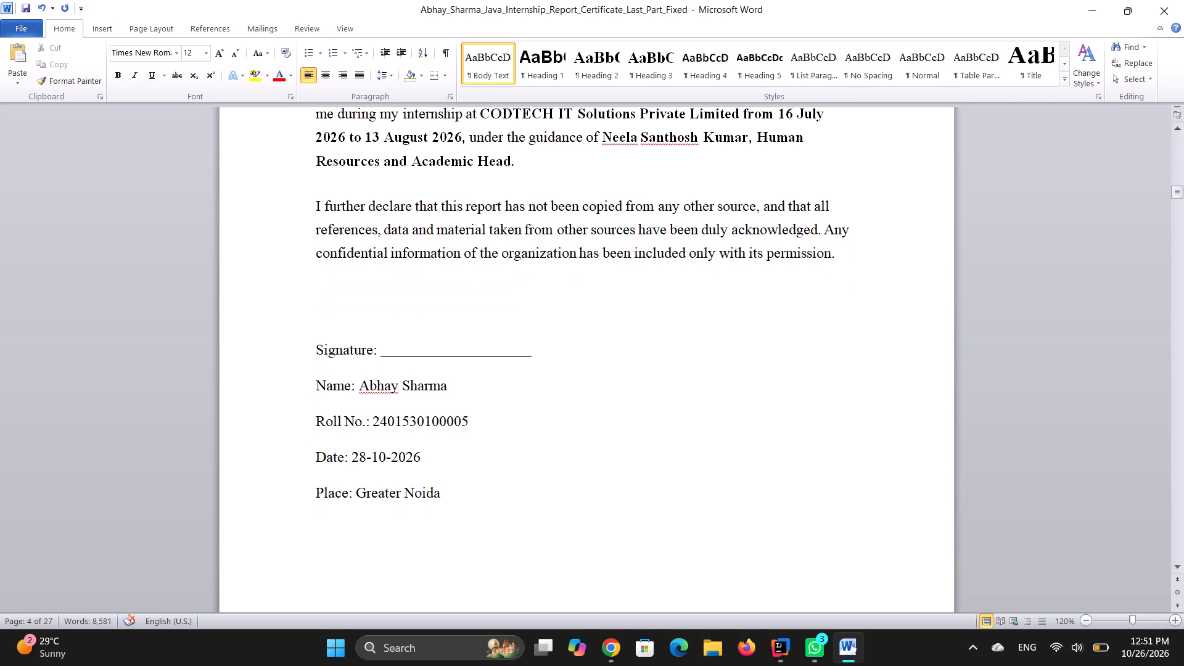
scroll(751, 377, "down", 4)
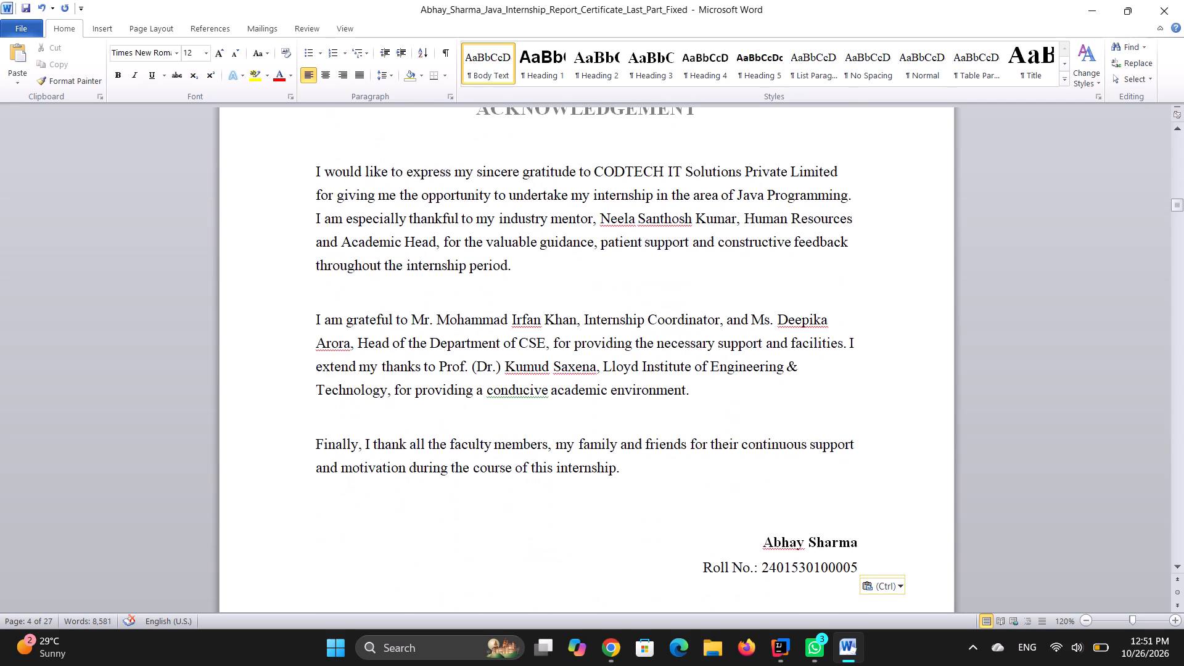
scroll(751, 377, "up", 1)
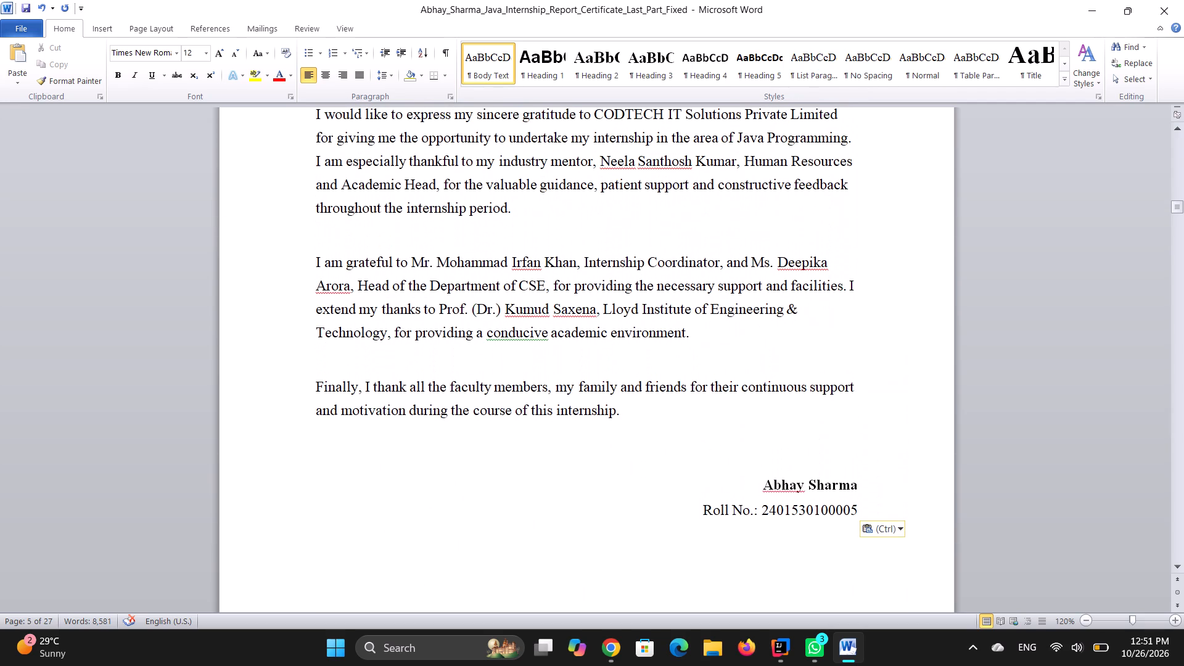
scroll(751, 377, "up", 1)
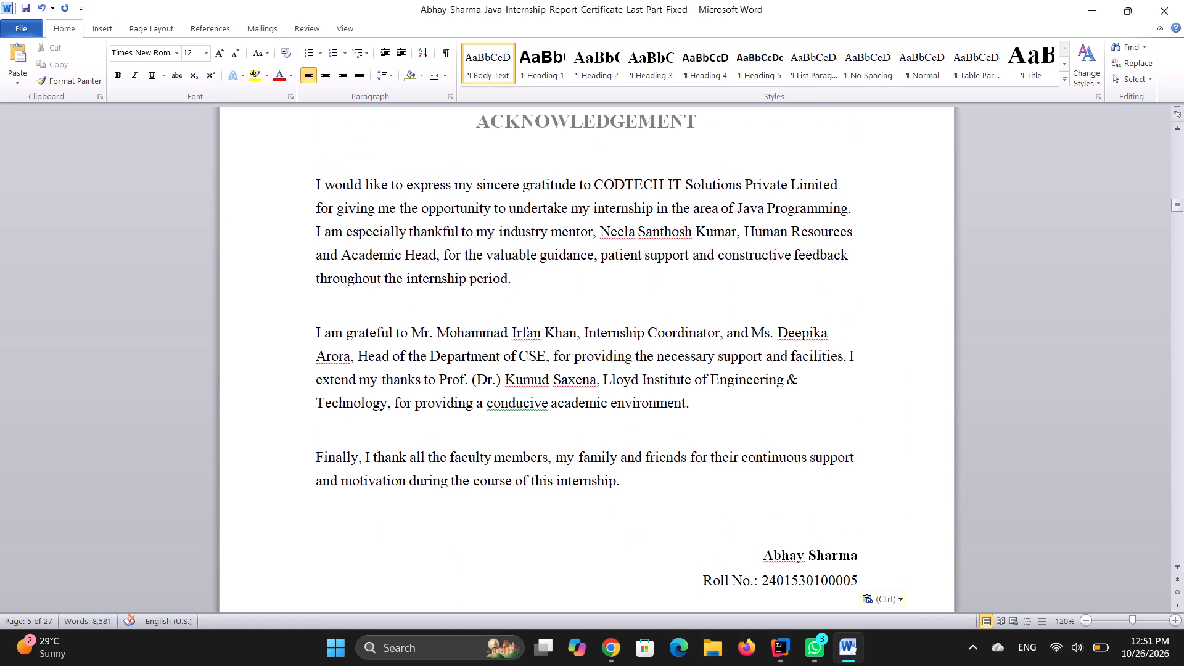
scroll(751, 377, "up", 1)
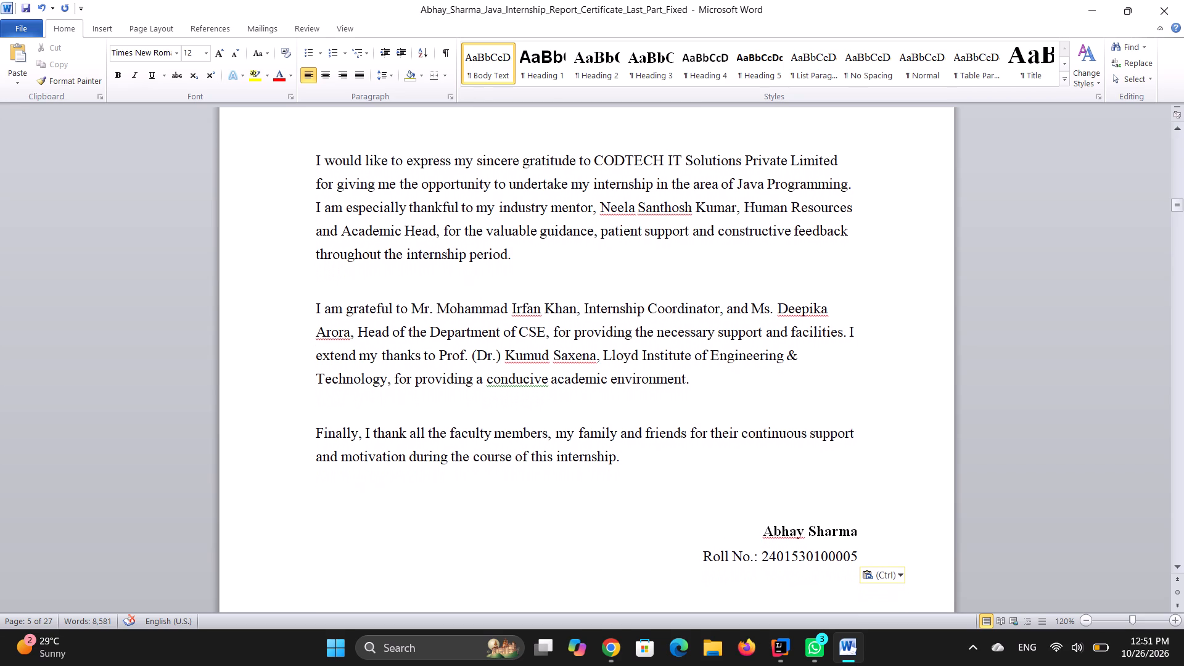
scroll(751, 377, "up", 1)
left_click(751, 377)
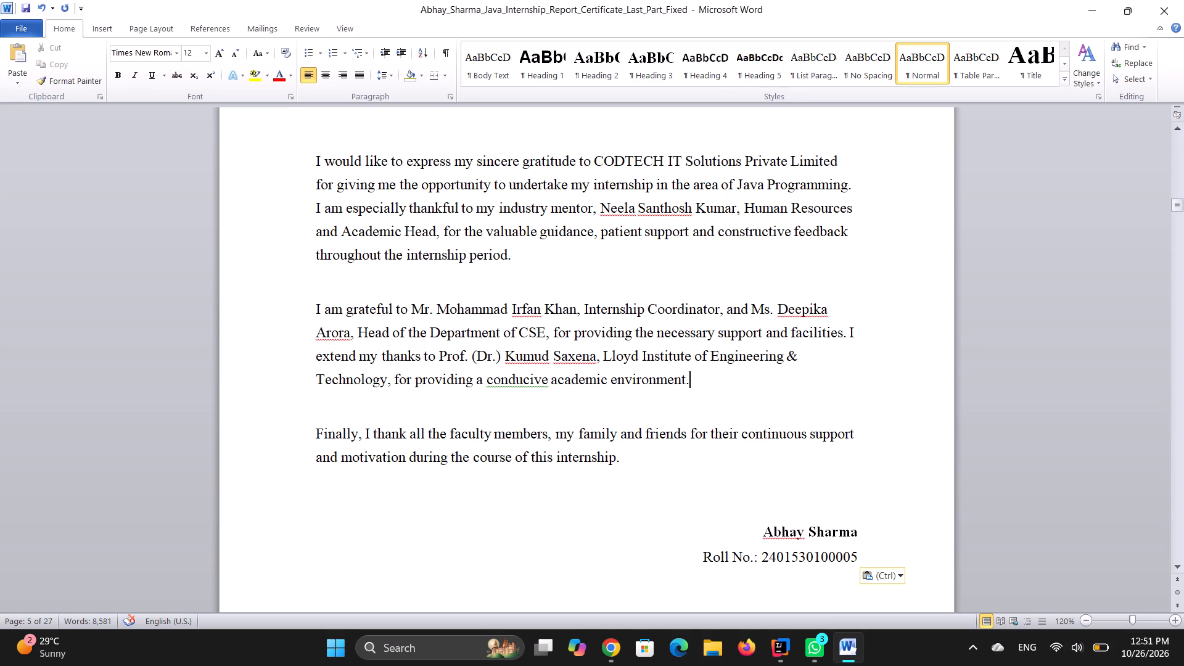
scroll(751, 377, "down", 3)
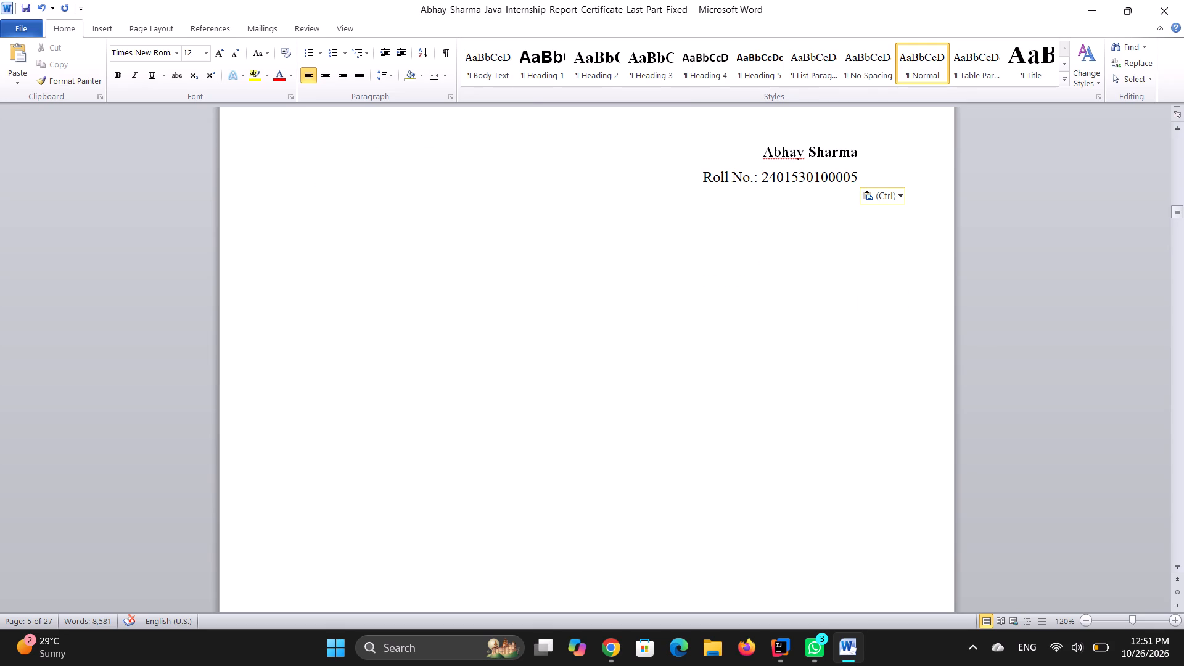
Rewrite the date in the Declaration page's signature block with slashes, as 28/10/2026.
scroll(751, 377, "up", 3)
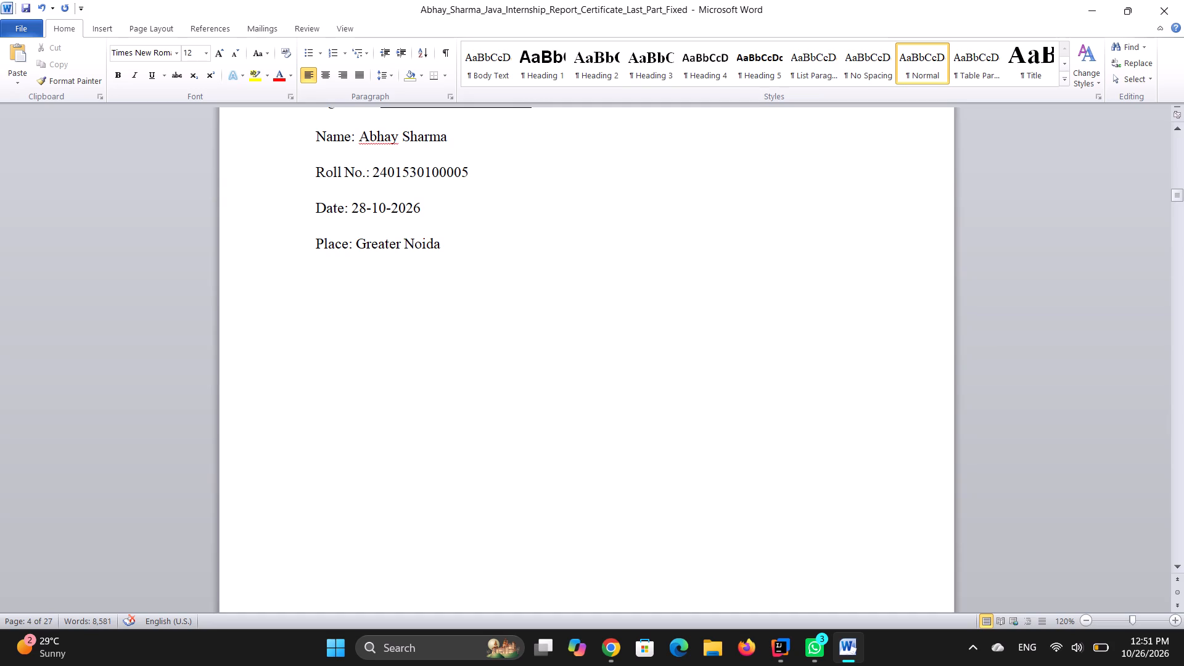
left_click(371, 209)
key("BackSpace")
key("slash")
key("Right")
key("Right")
key("Right")
key("BackSpace")
key("slash")
Rewrite the date below the Certificate page's signature blocks with slashes, as 28/10/2026.
scroll(371, 209, "up", 1)
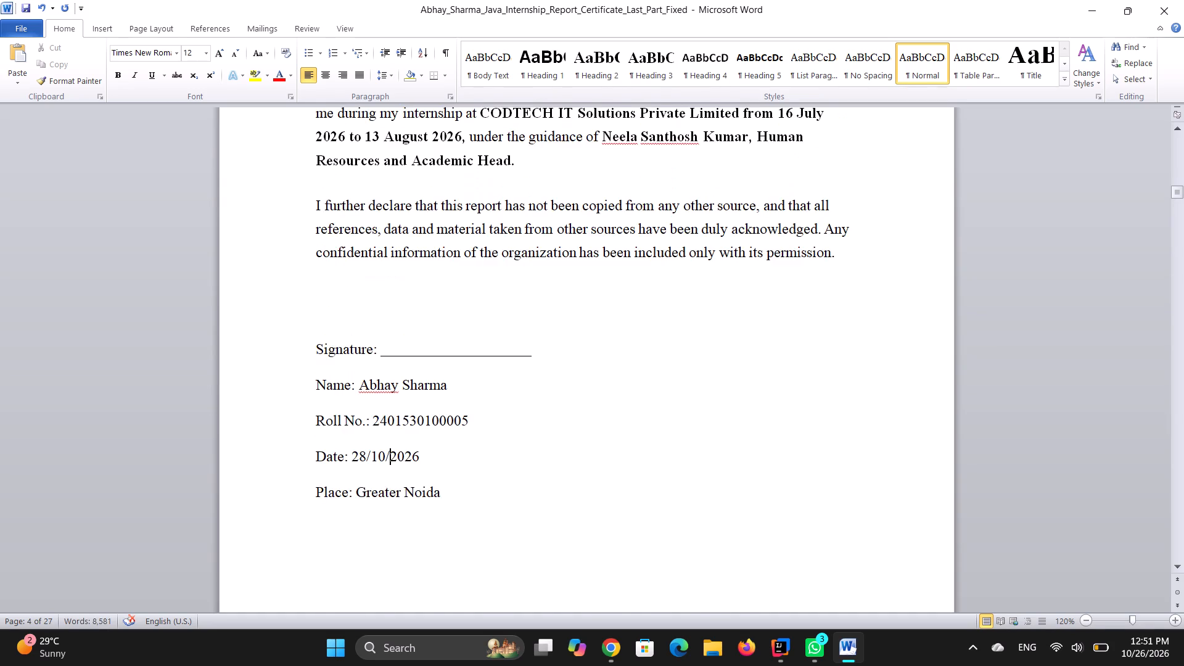
scroll(371, 209, "up", 4)
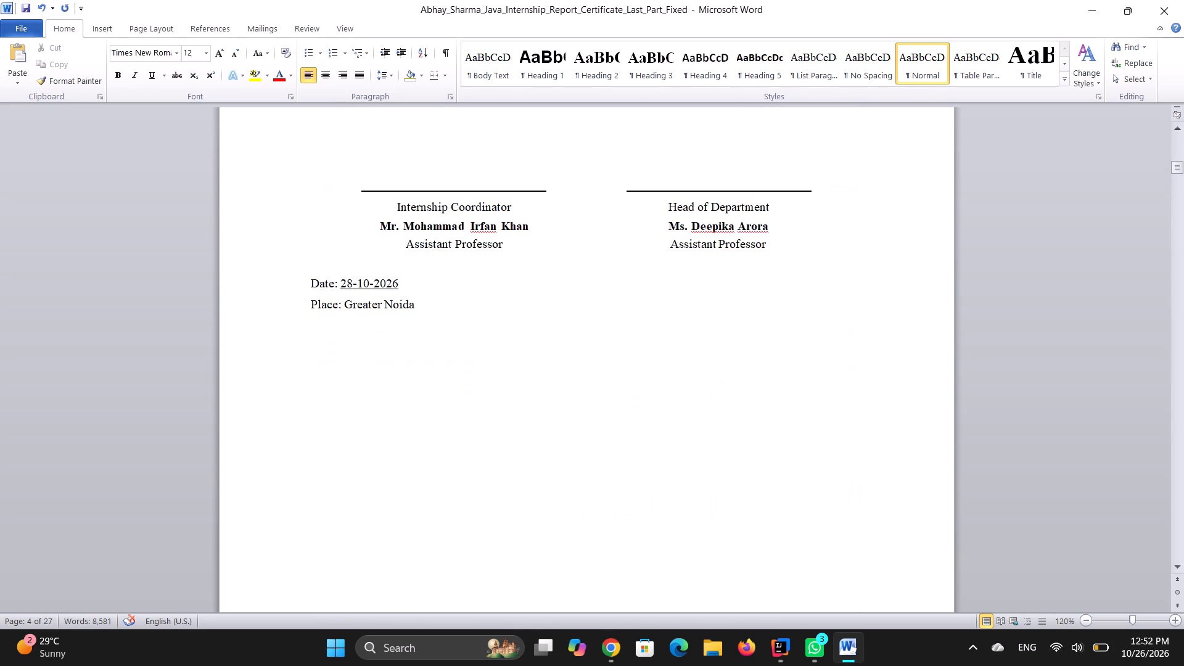
left_click(358, 351)
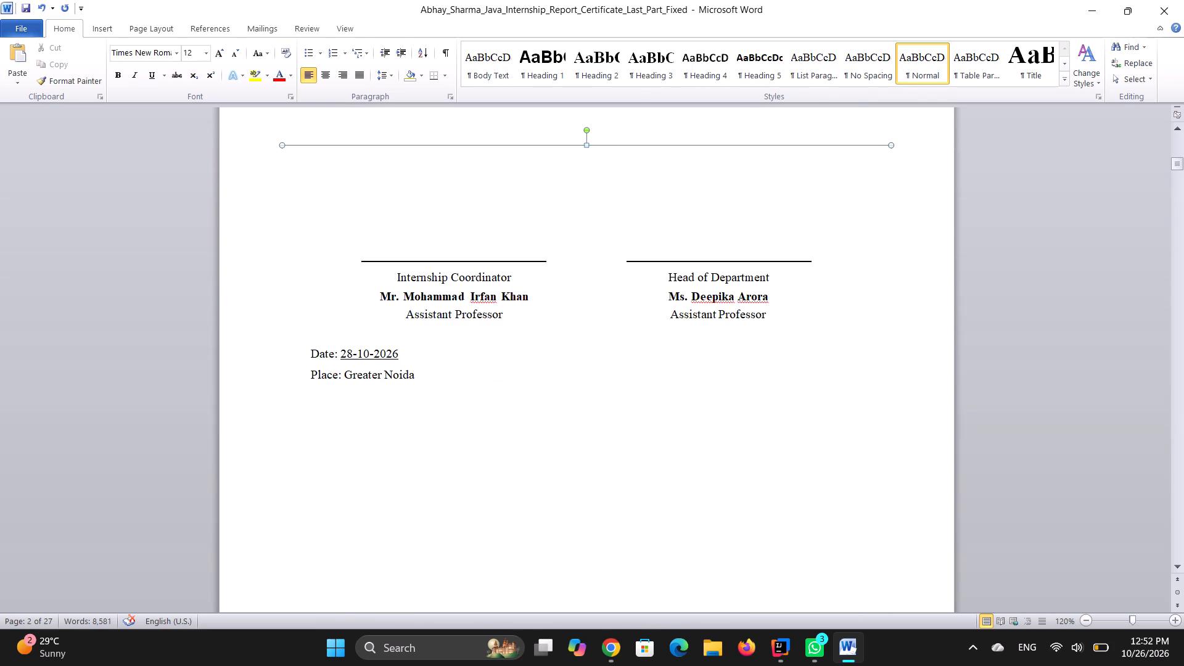
key("BackSpace")
key("slash")
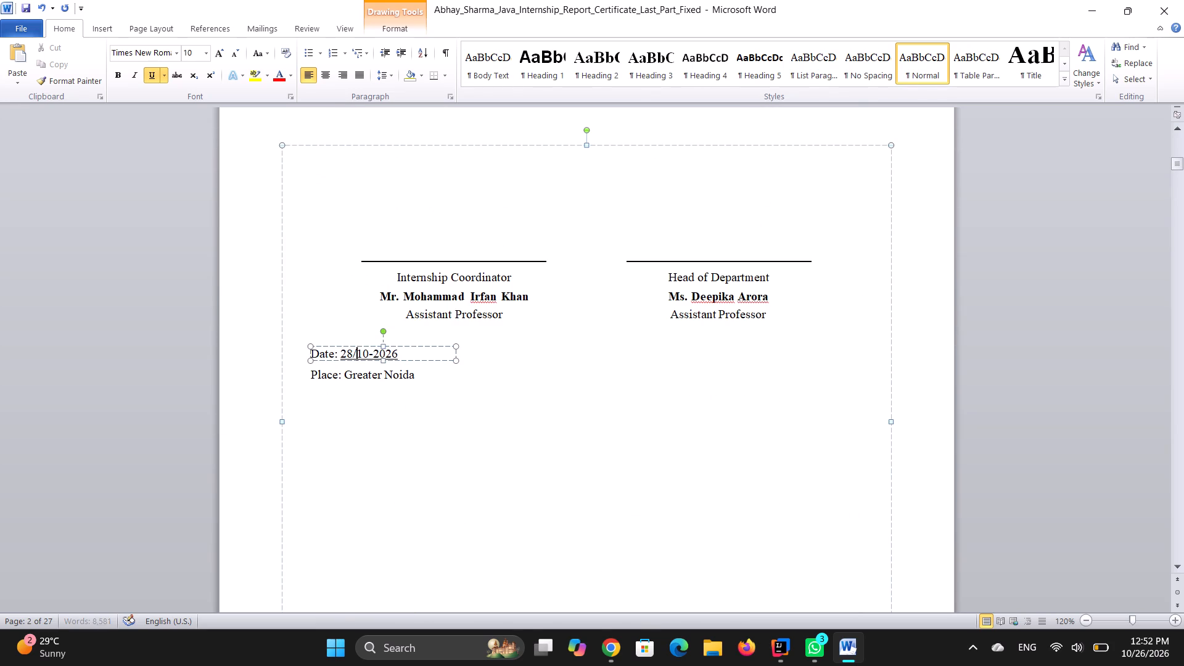
key("Right")
key("Right")
key("Right")
key("BackSpace")
key("slash")
Remove the underline from the date 28/10/2026 on the Certificate page.
left_click(151, 76)
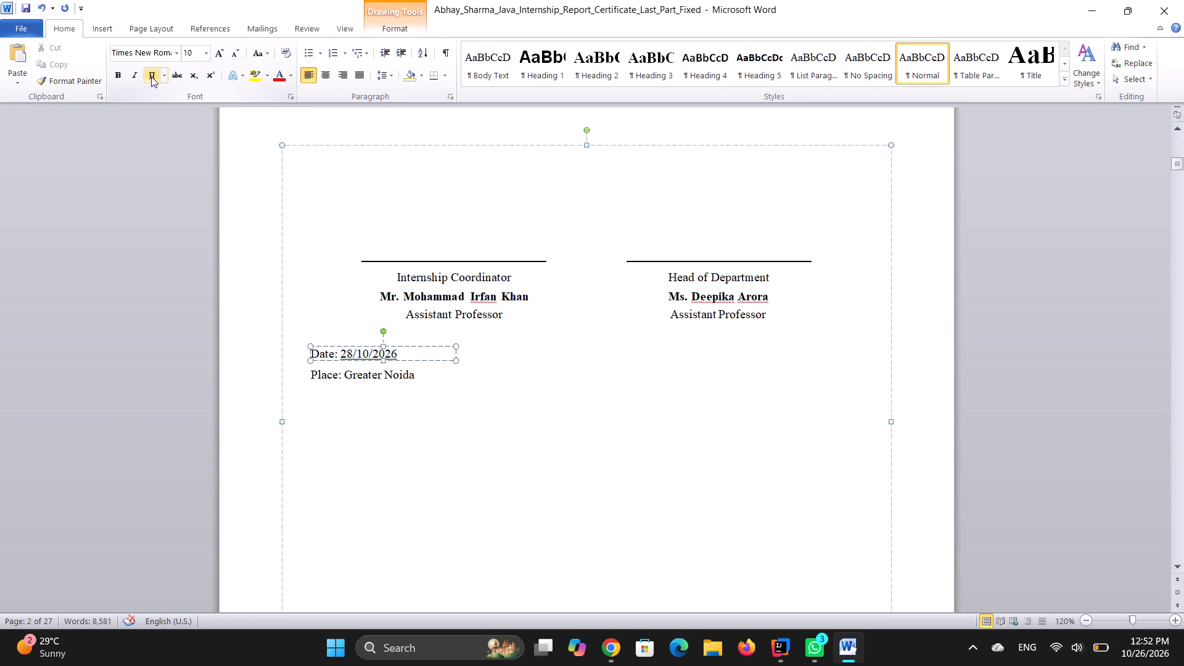
left_click(511, 374)
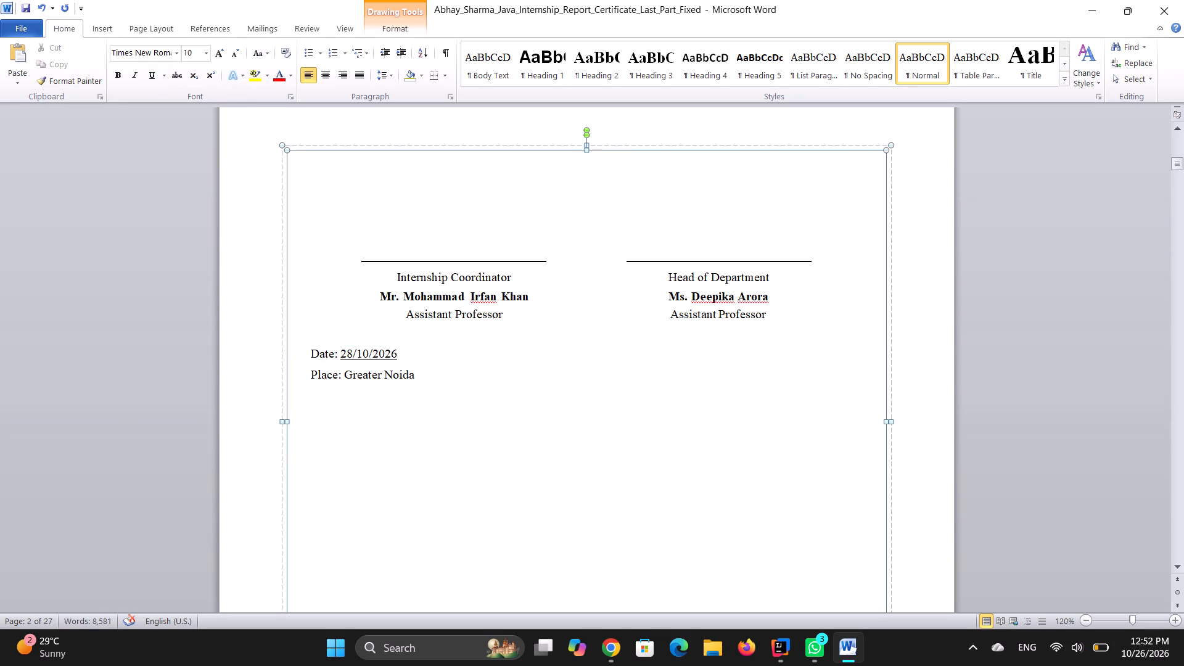
double_click(395, 357)
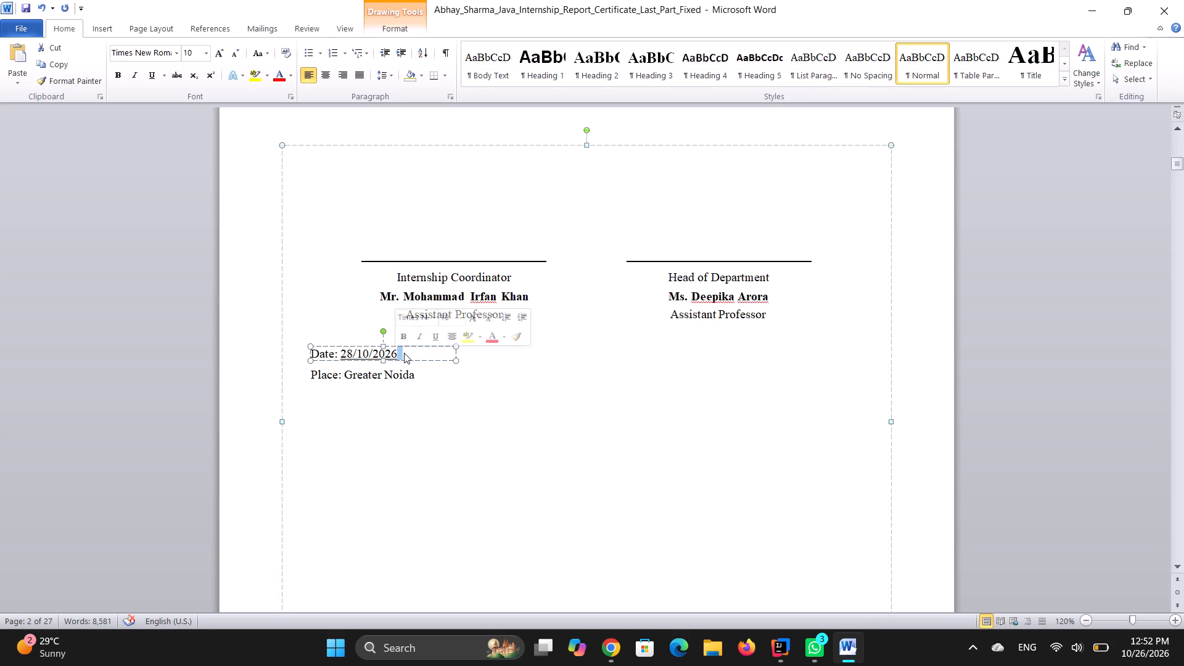
left_click(405, 352)
right_click_drag(405, 352, 339, 351)
left_click(469, 368)
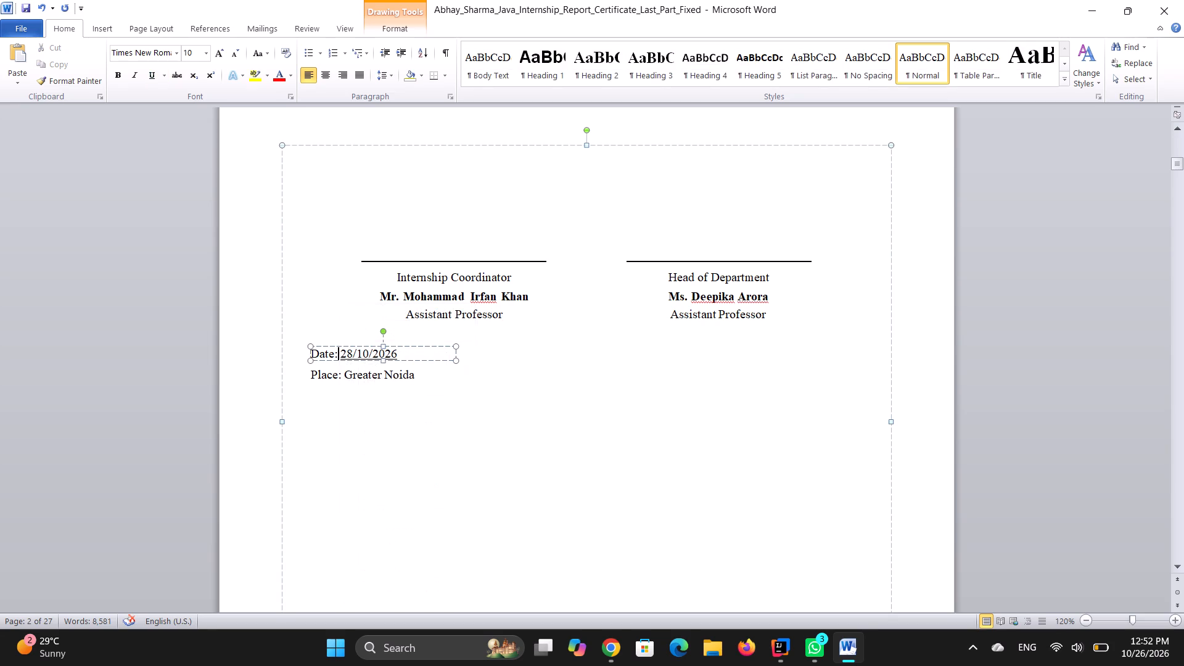
left_click_drag(400, 352, 339, 355)
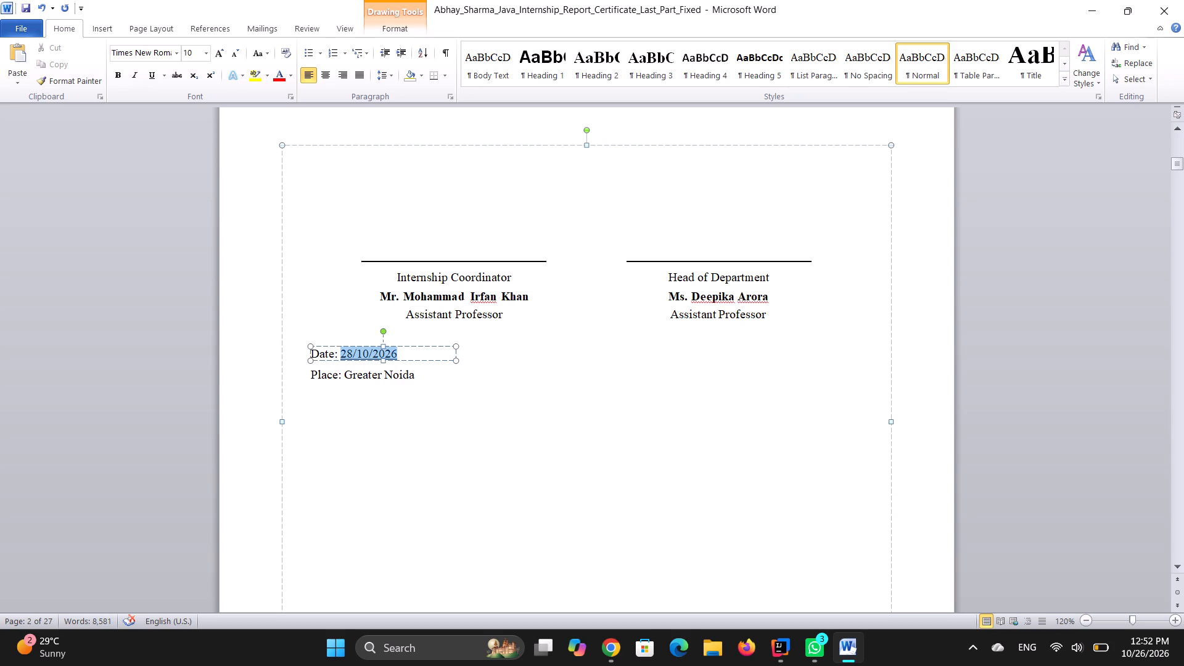
left_click(379, 332)
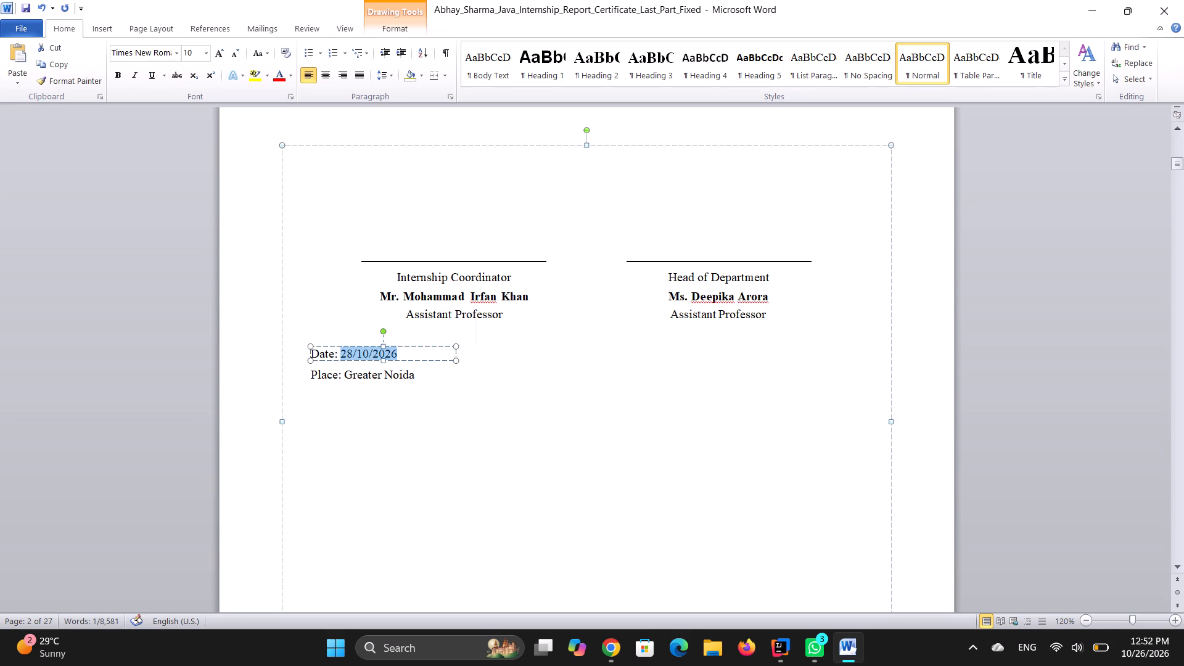
left_click(504, 421)
Review the report from the cover page through the Certificate, Declaration, Acknowledgement and Abstract pages to the Table of Contents, checking dates and layout.
scroll(504, 421, "up", 2)
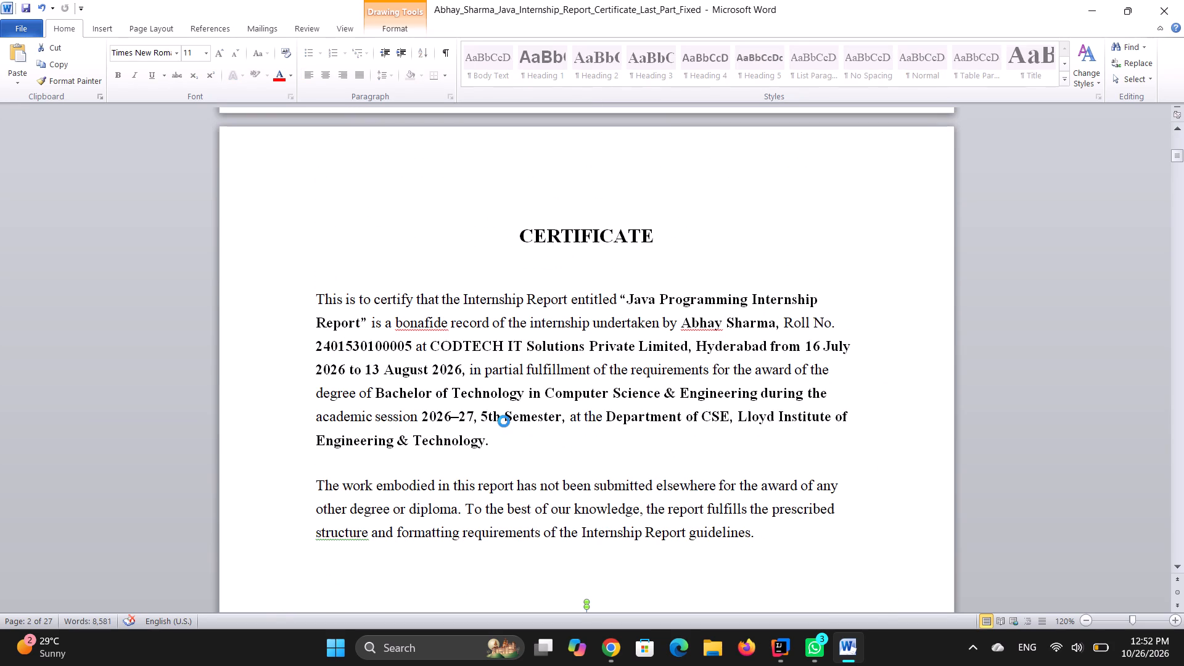
scroll(504, 421, "down", 8)
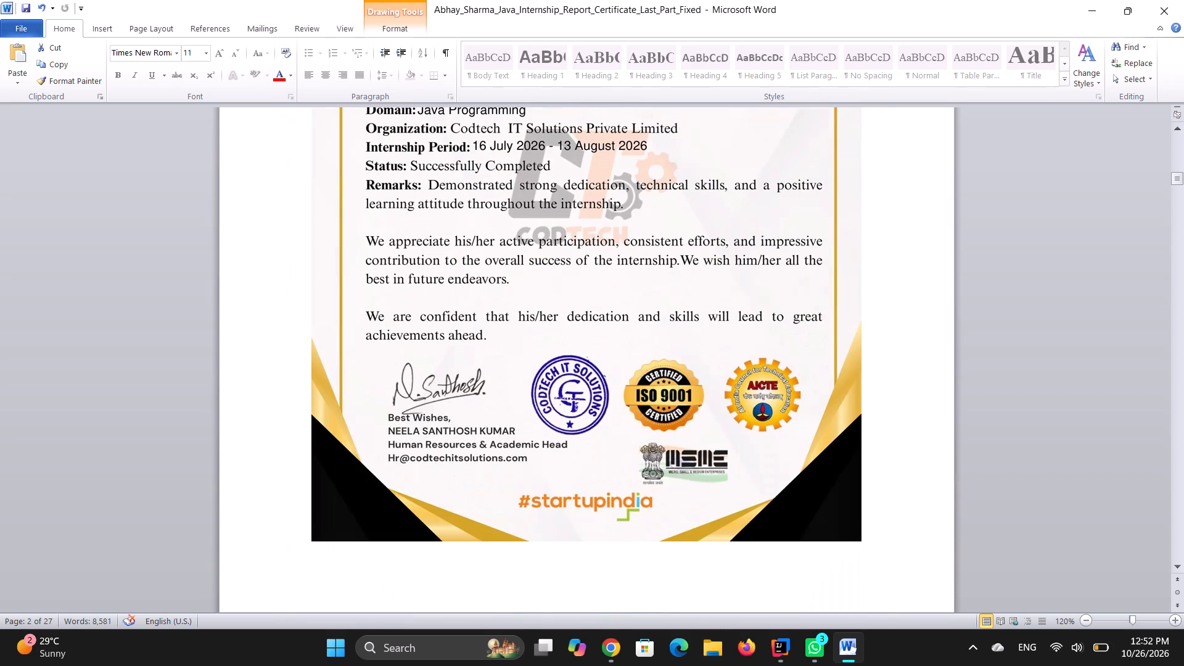
scroll(504, 421, "down", 3)
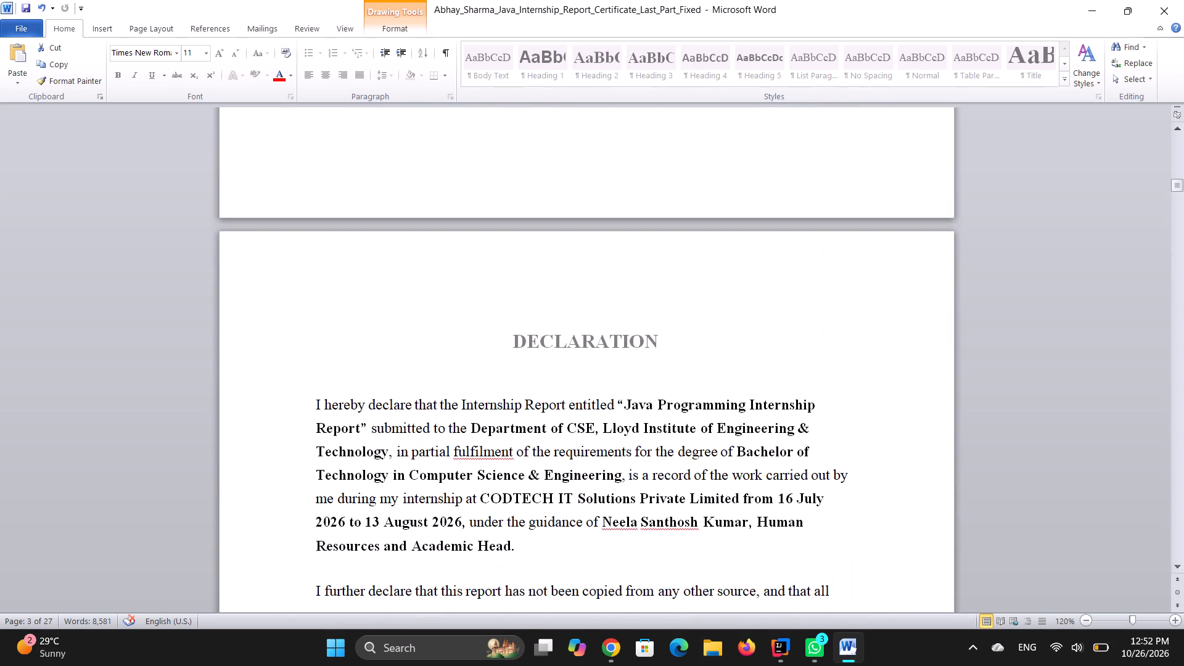
scroll(504, 421, "down", 3)
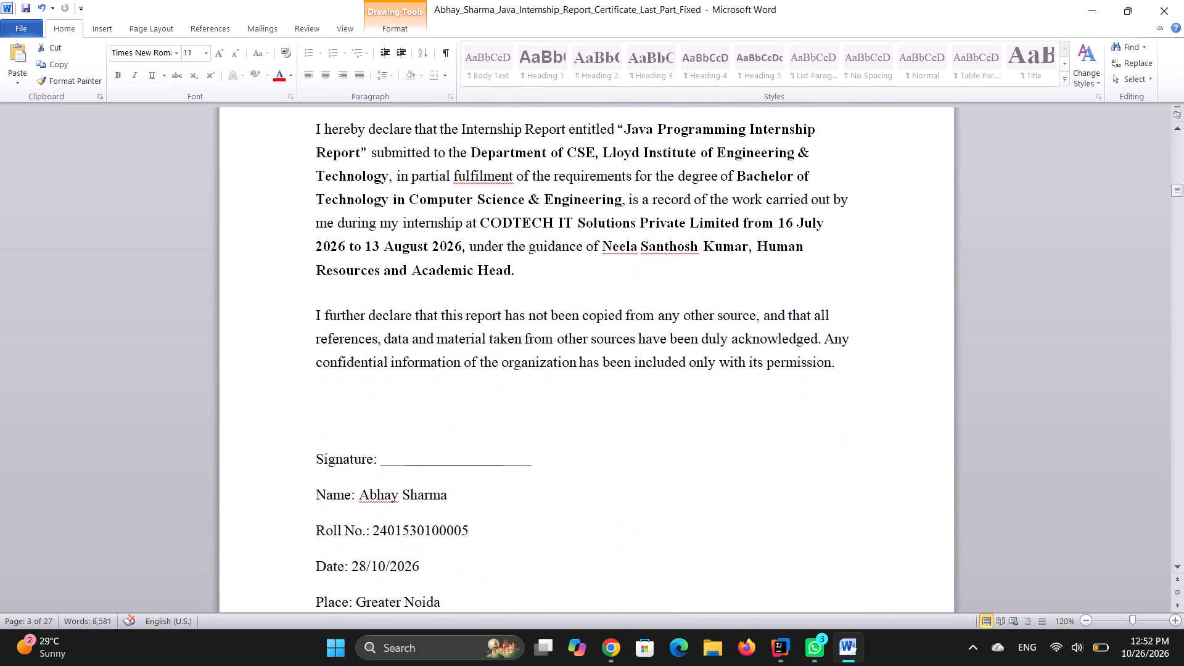
scroll(504, 421, "down", 1)
scroll(504, 421, "up", 6)
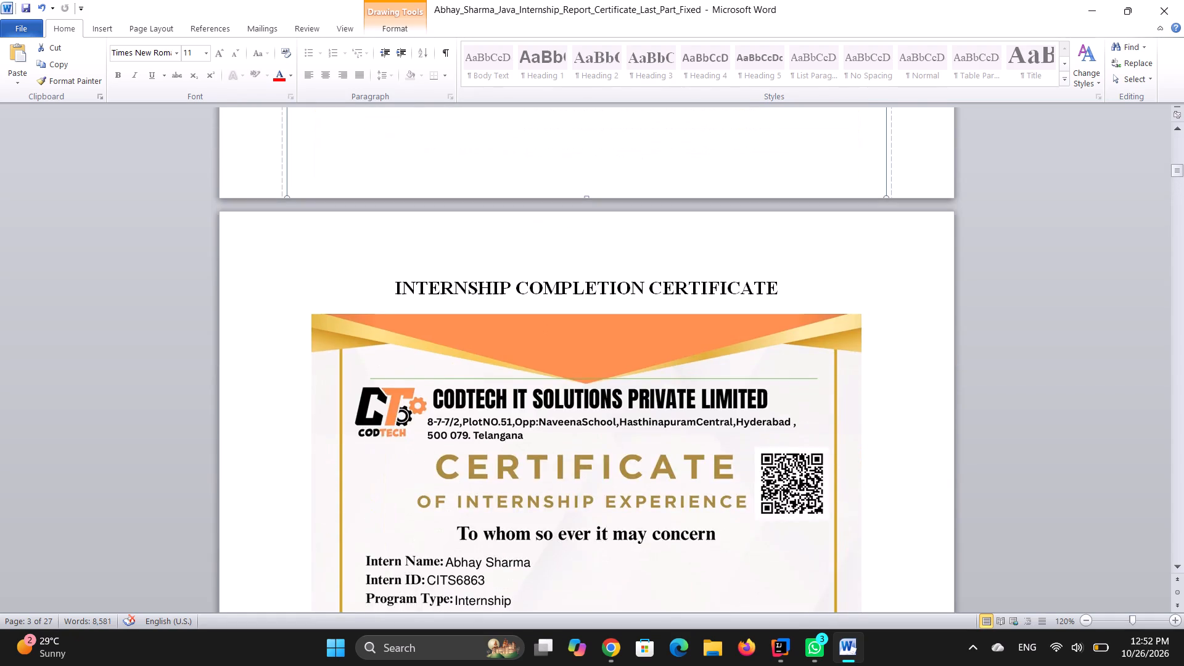
scroll(504, 421, "up", 3)
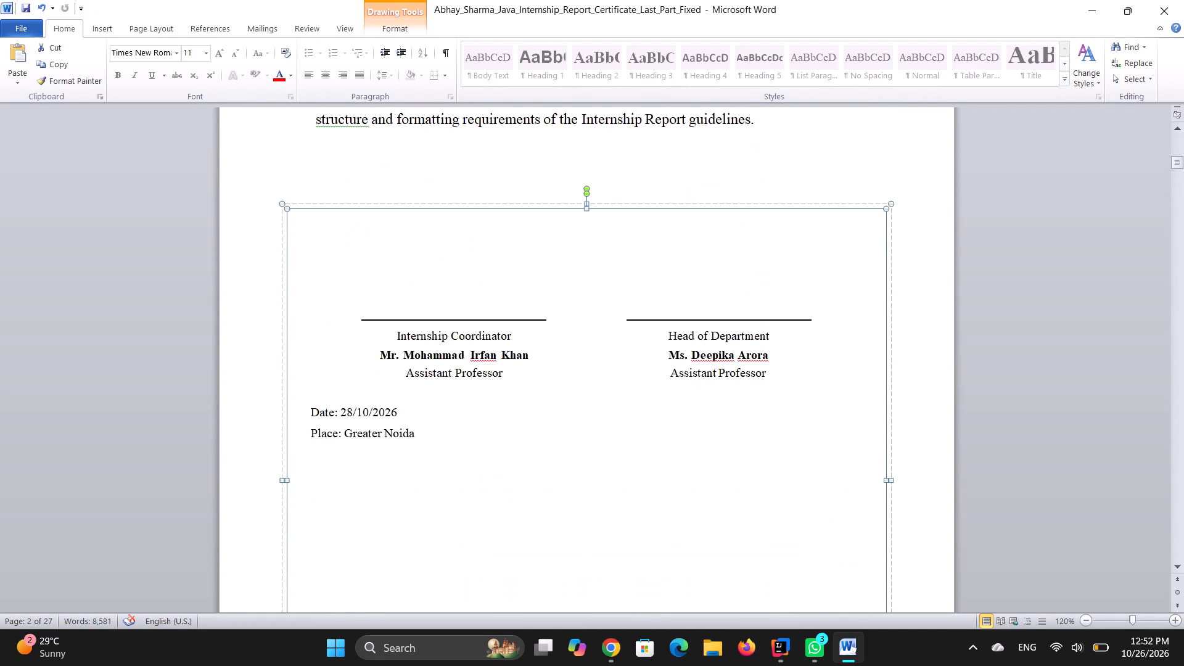
scroll(504, 421, "up", 4)
scroll(504, 421, "down", 1)
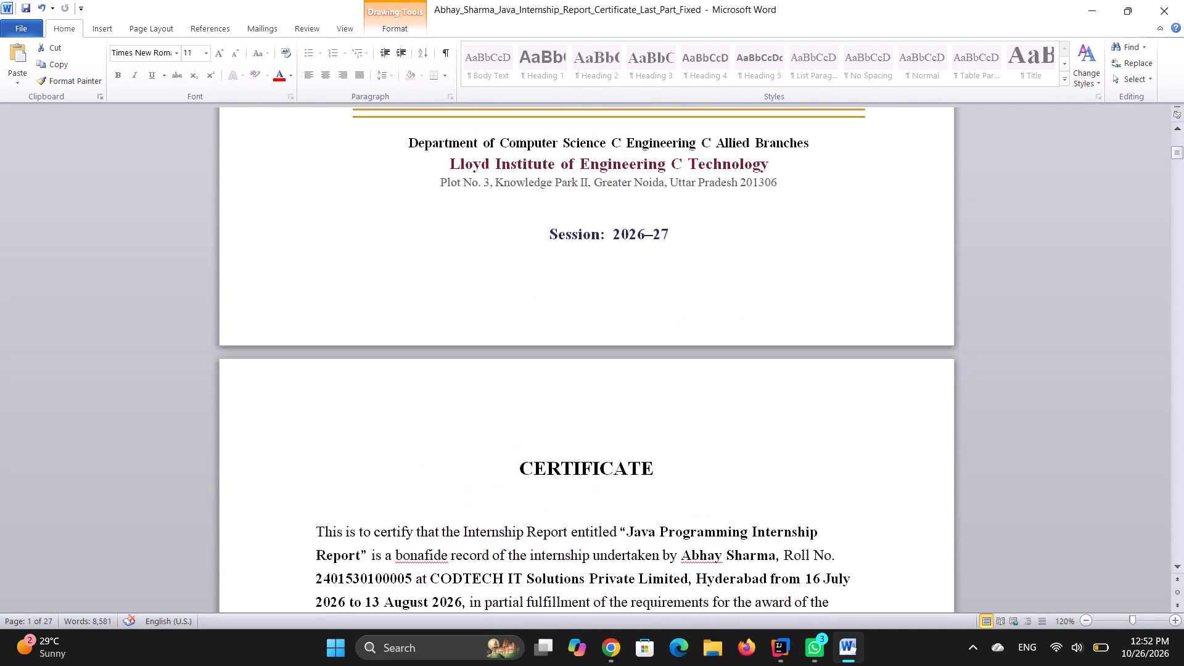
scroll(504, 421, "down", 4)
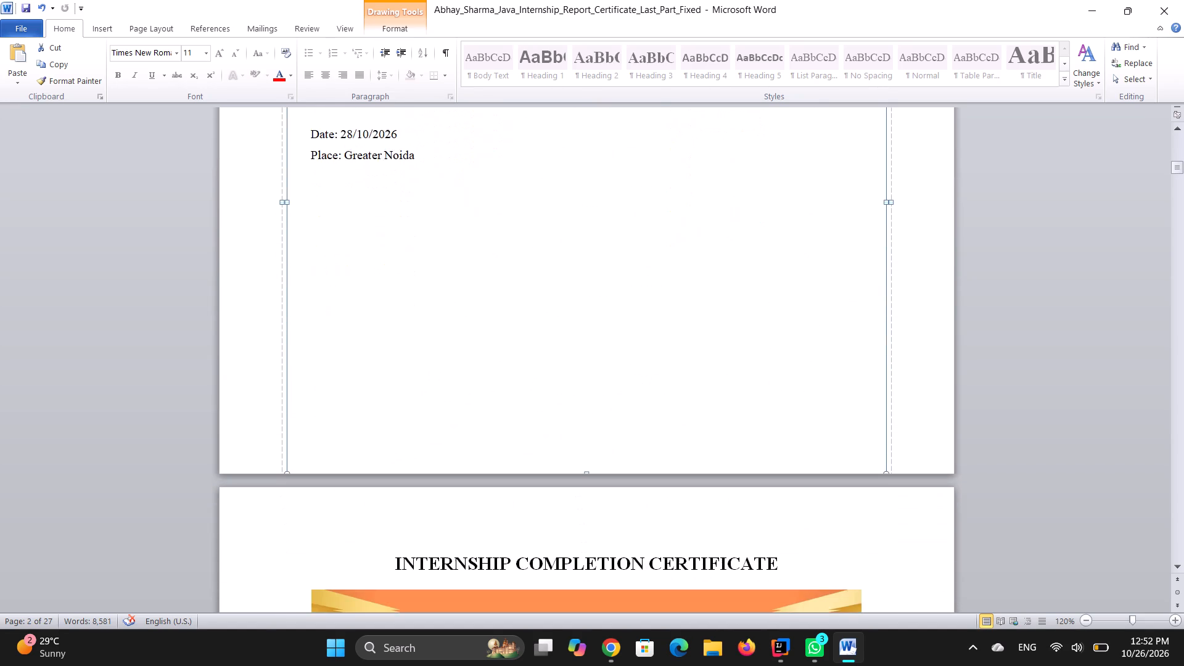
scroll(504, 421, "up", 1)
scroll(504, 421, "down", 1)
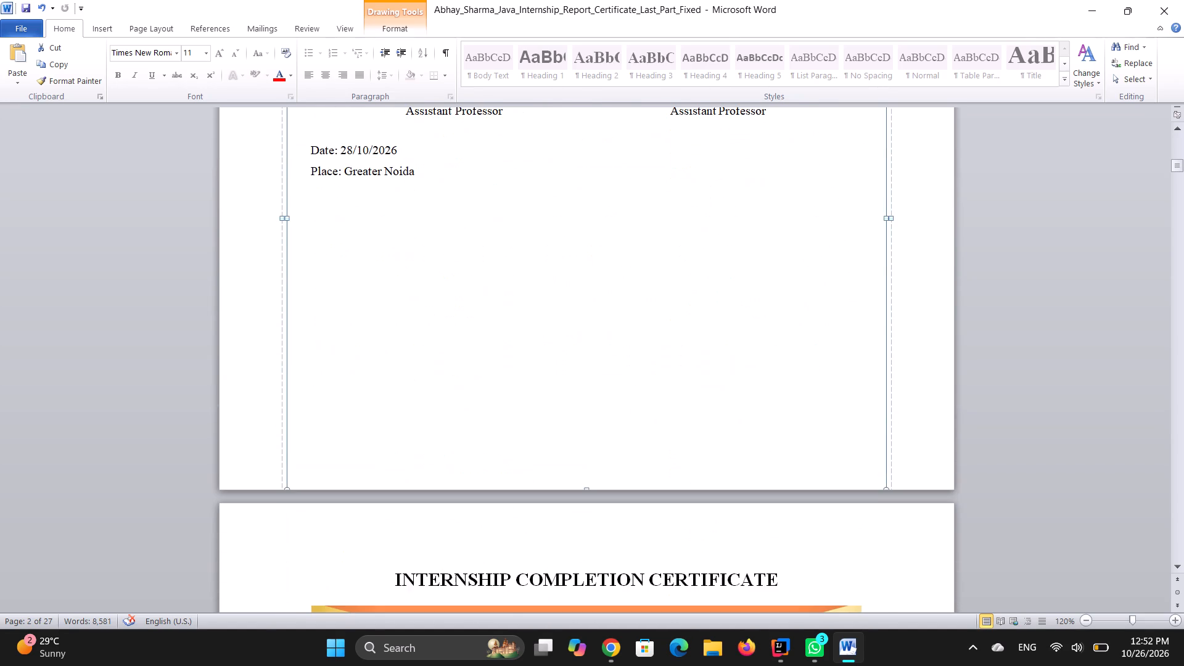
scroll(504, 421, "down", 6)
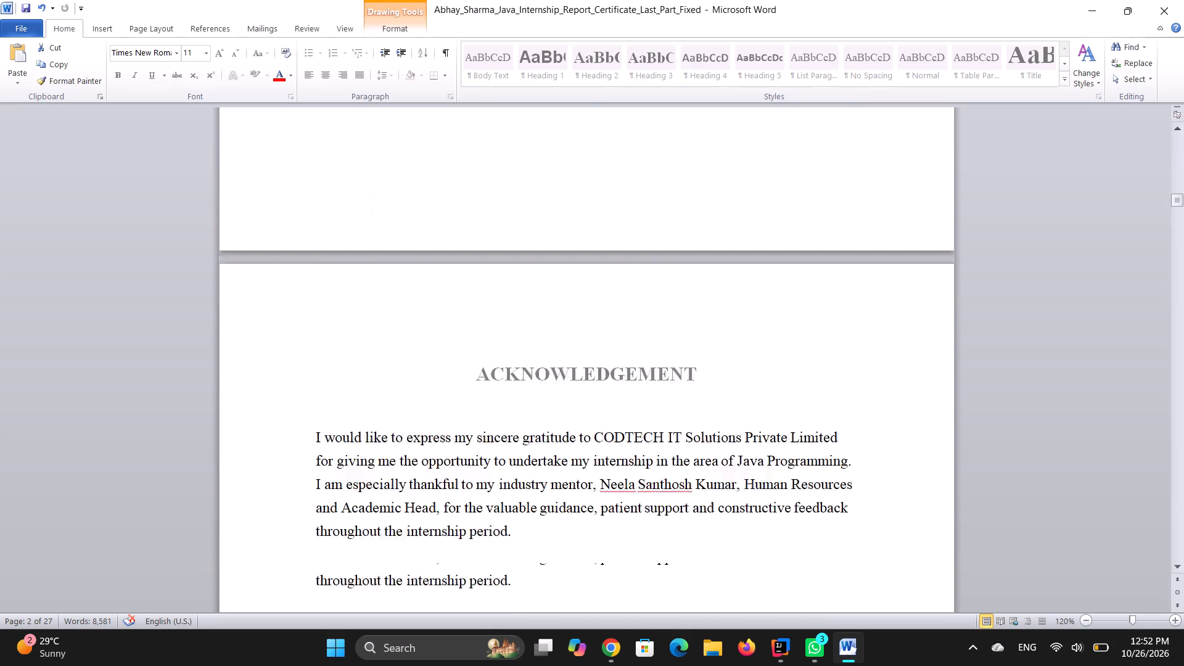
scroll(504, 421, "down", 1)
scroll(504, 421, "up", 2)
scroll(504, 421, "down", 2)
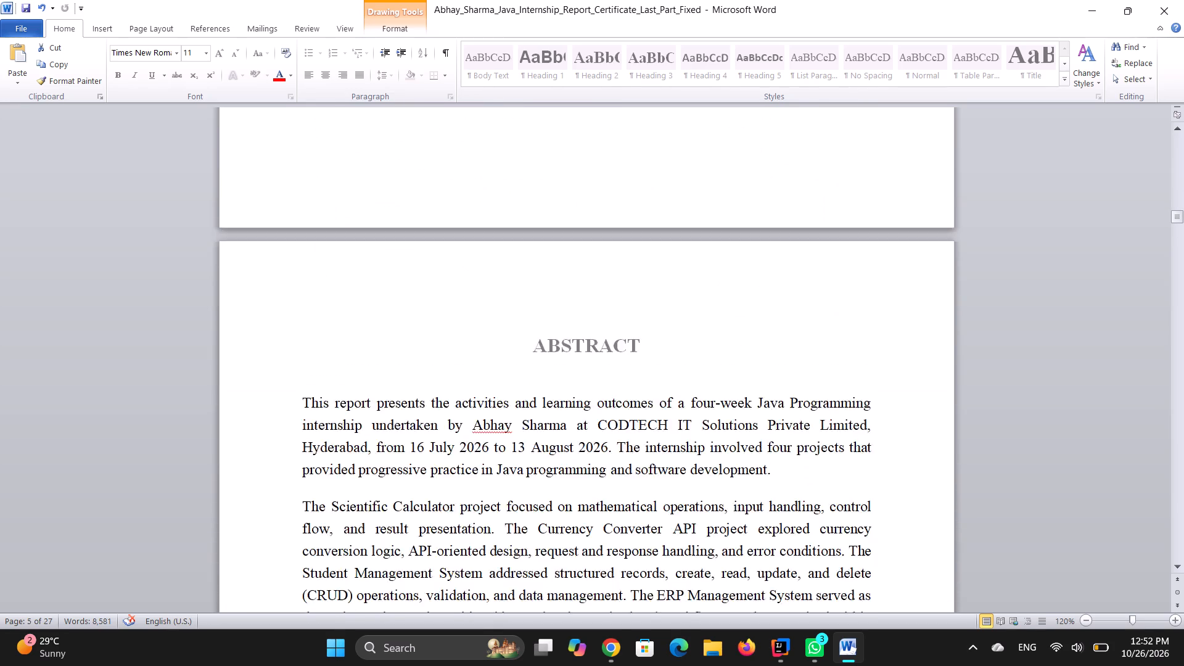
scroll(504, 421, "down", 3)
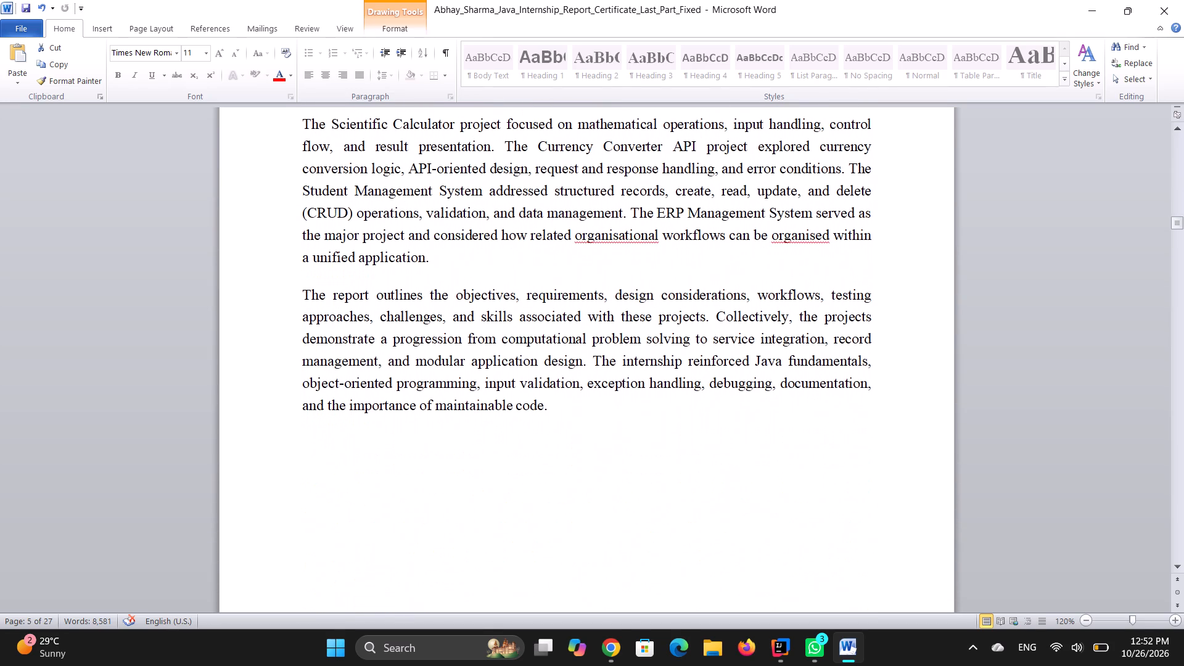
scroll(504, 421, "down", 3)
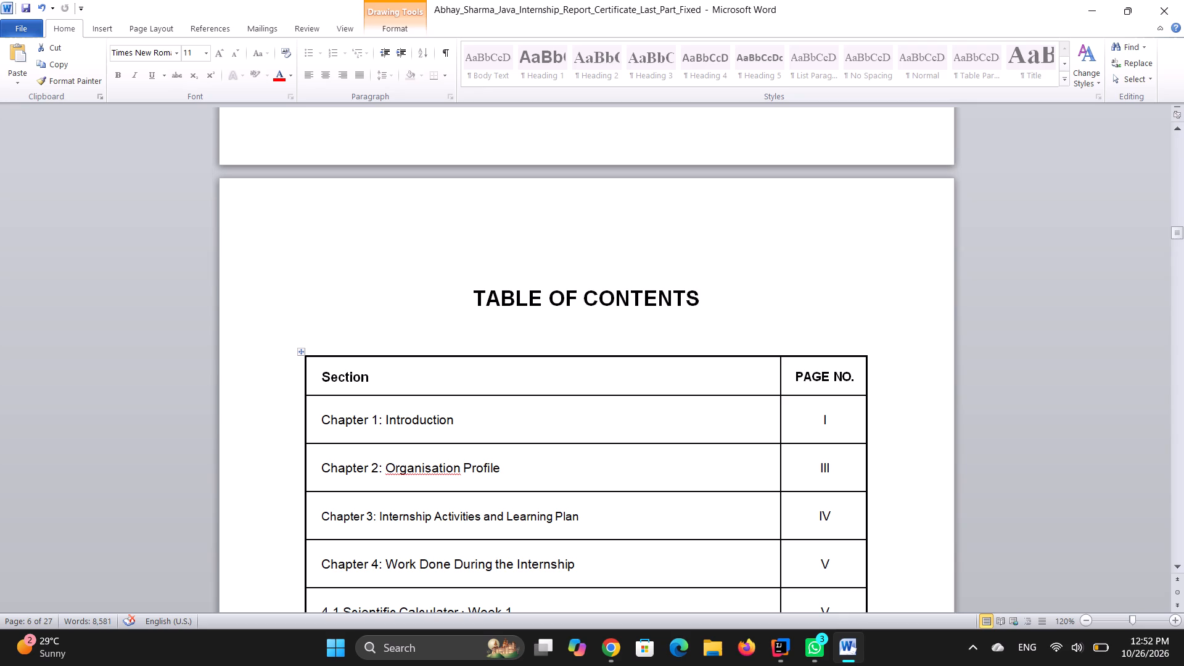
Save the corrected report document.
key("ctrl+s")
Save a copy of the report as a Word document named internship_report_final in the Downloads folder.
left_click(37, 30)
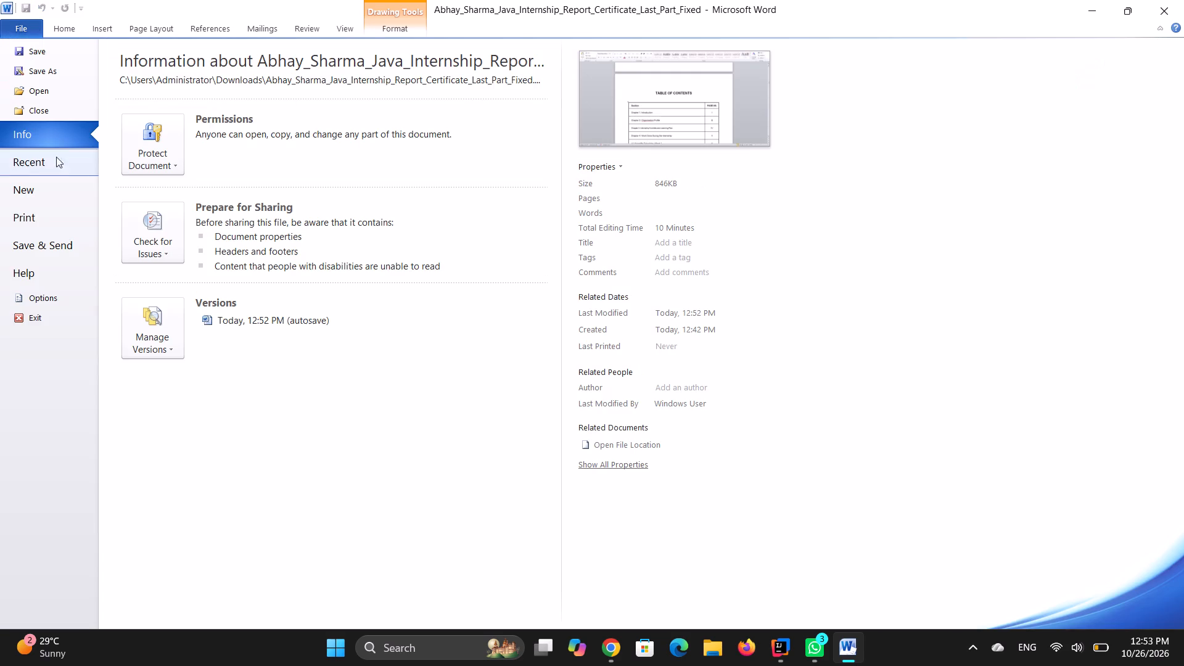
left_click(52, 67)
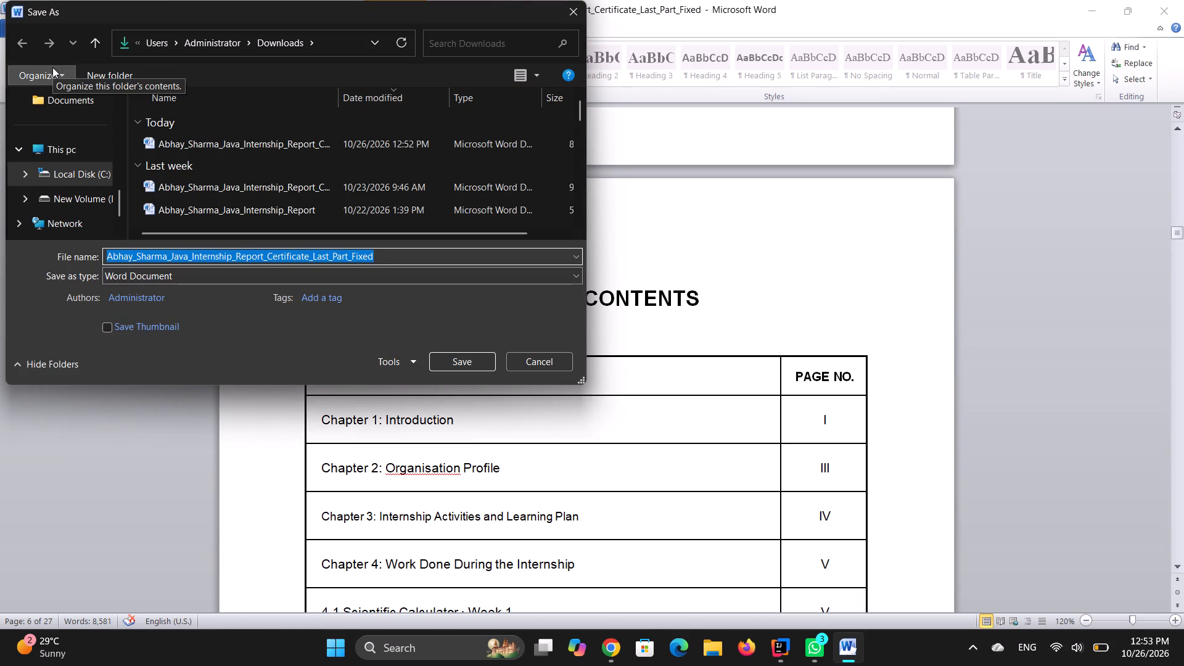
type("internship")
key("space")
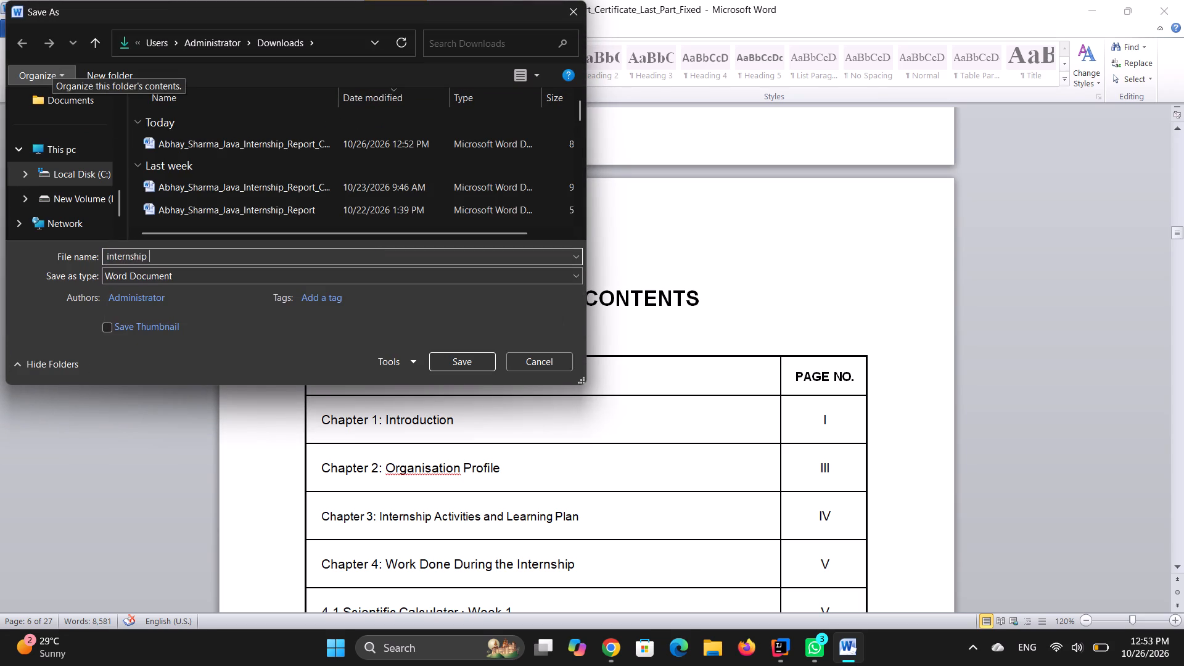
key("BackSpace")
type("_repo")
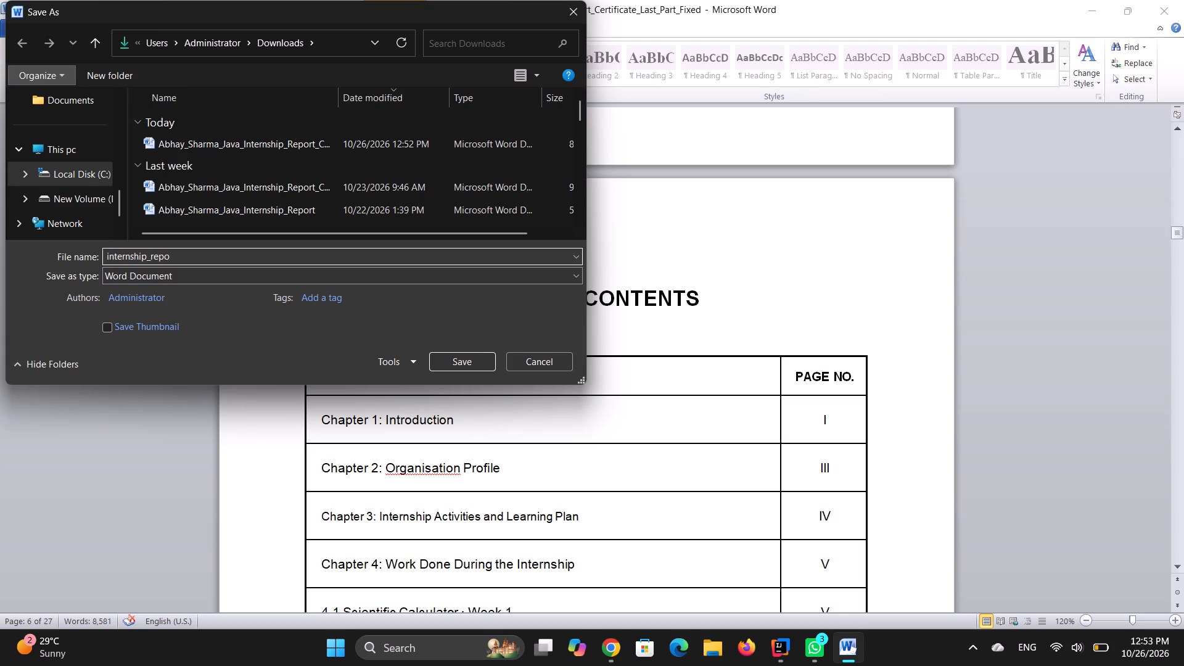
key("r")
key("t")
key("shift+underscore")
type("final")
key("Return")
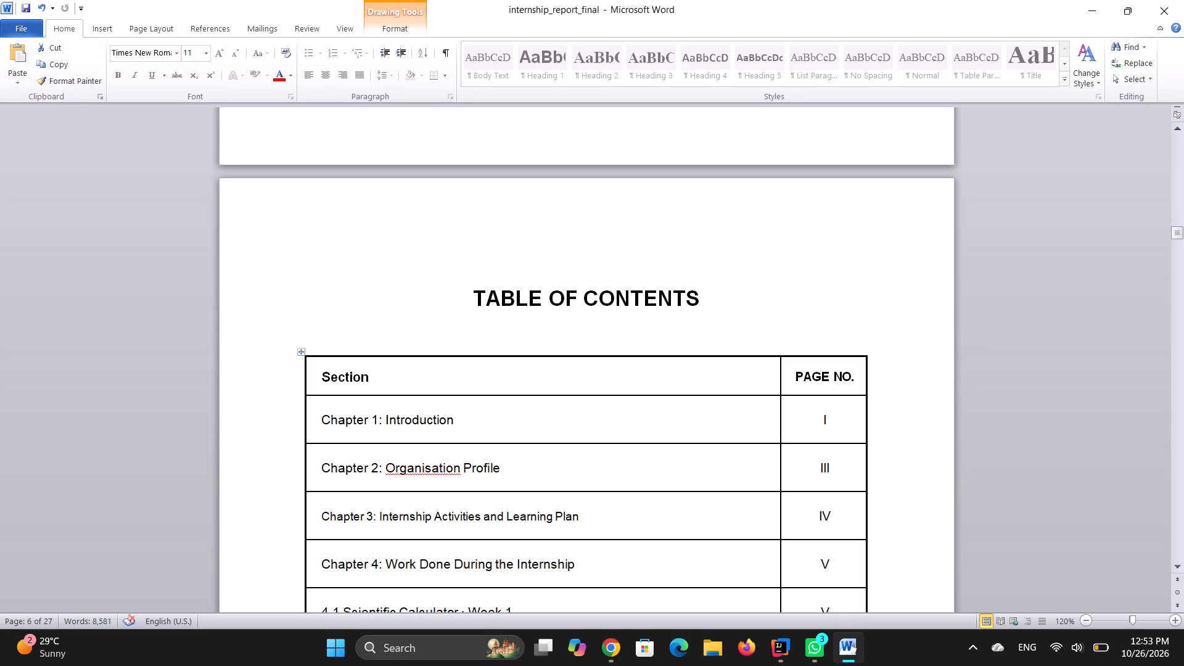
Switch to Chrome, go to iLovePDF's Word to PDF converter and open its file selection.
left_click(607, 646)
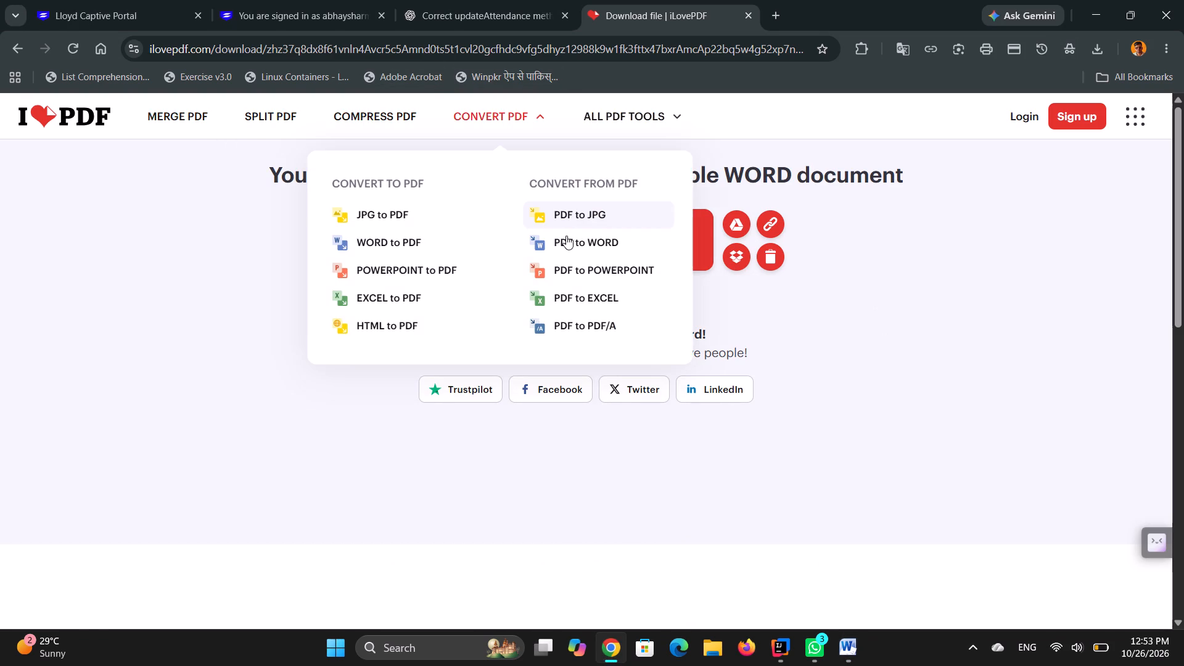
left_click(423, 231)
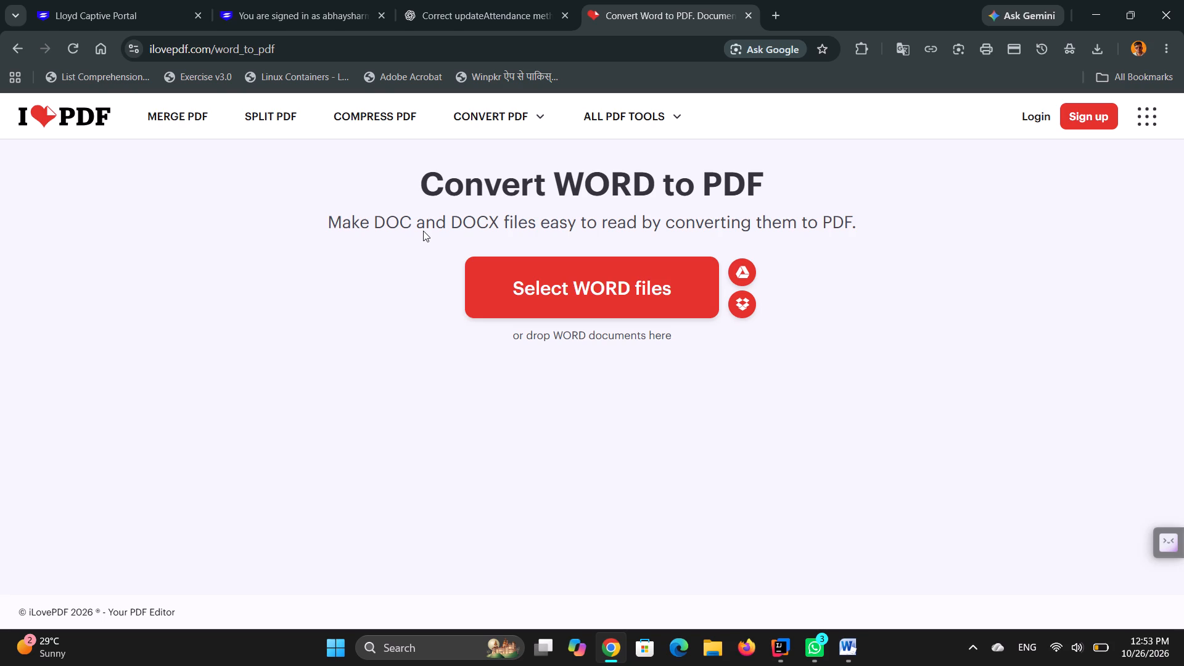
left_click(611, 273)
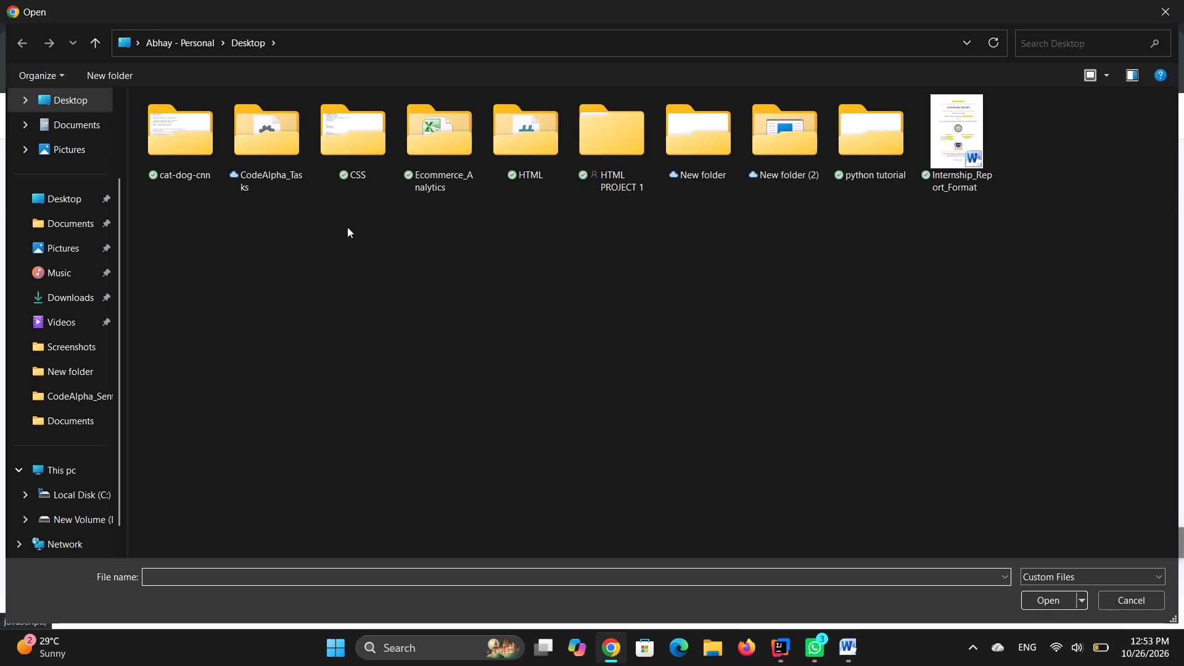
Look for the saved report in the Documents and OneDrive folders, and search Local Disk (C:) for internship.
left_click(65, 223)
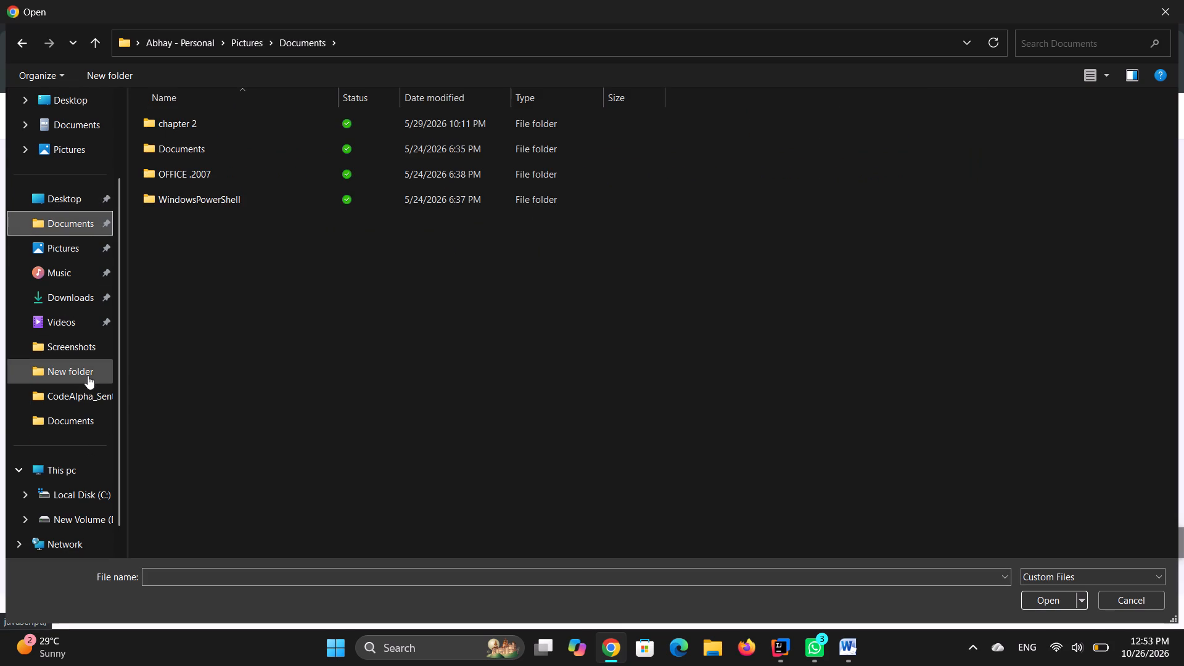
left_click(76, 115)
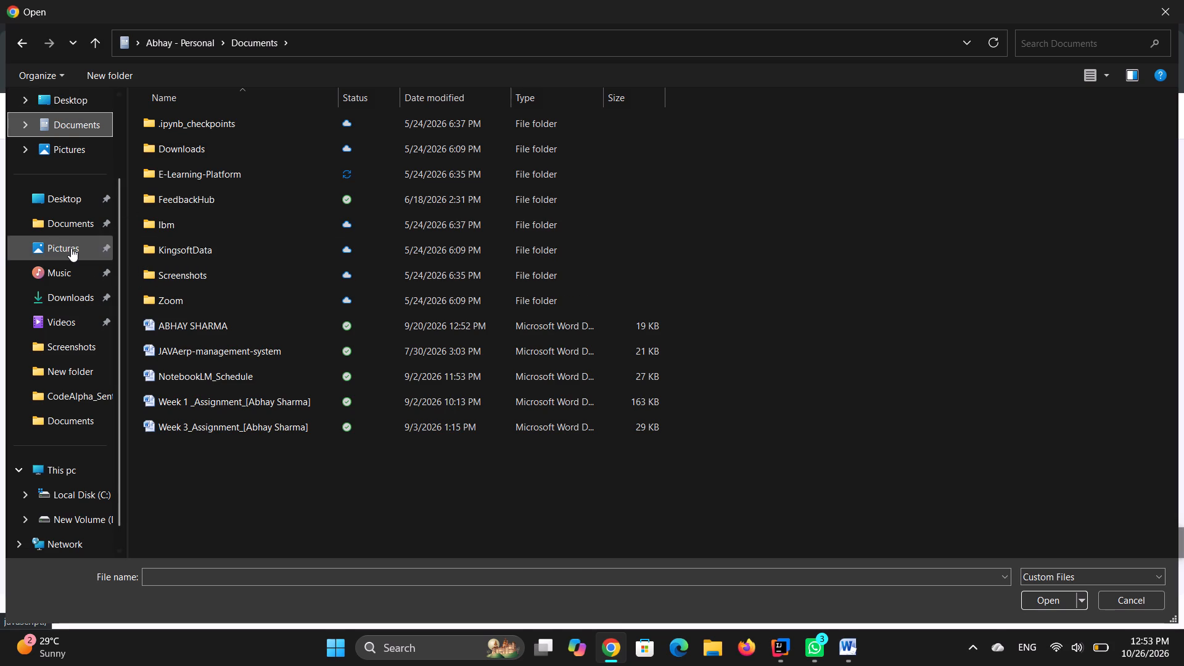
scroll(71, 248, "up", 1)
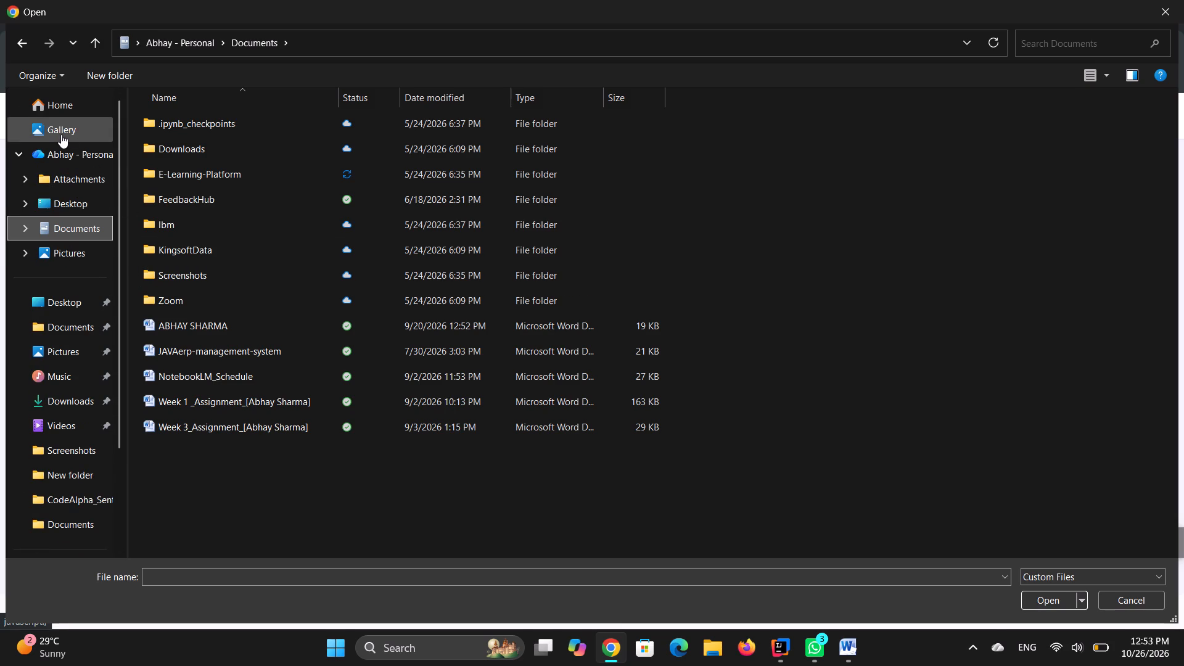
left_click(63, 152)
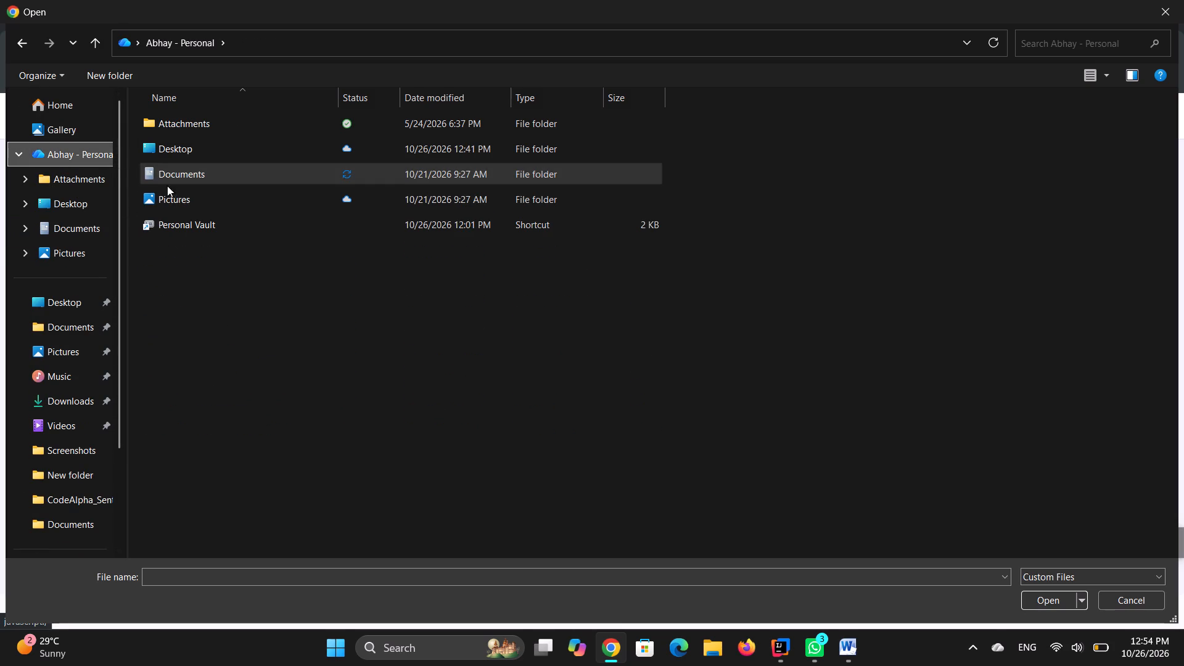
left_click(78, 121)
left_click(76, 149)
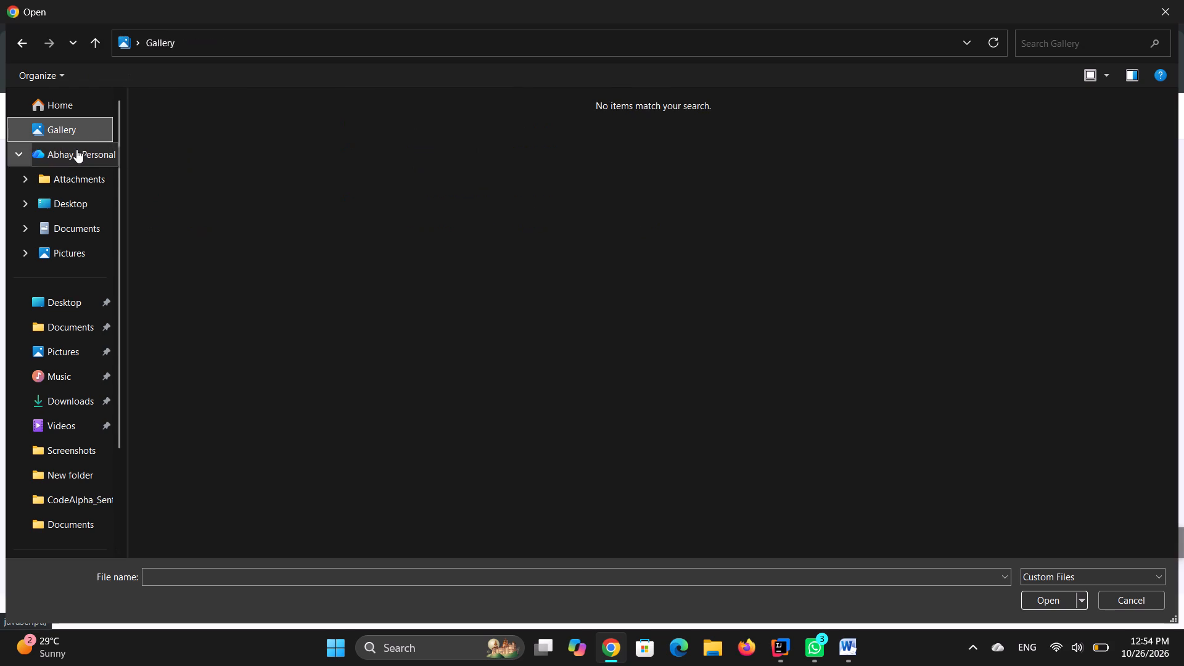
scroll(92, 435, "down", 2)
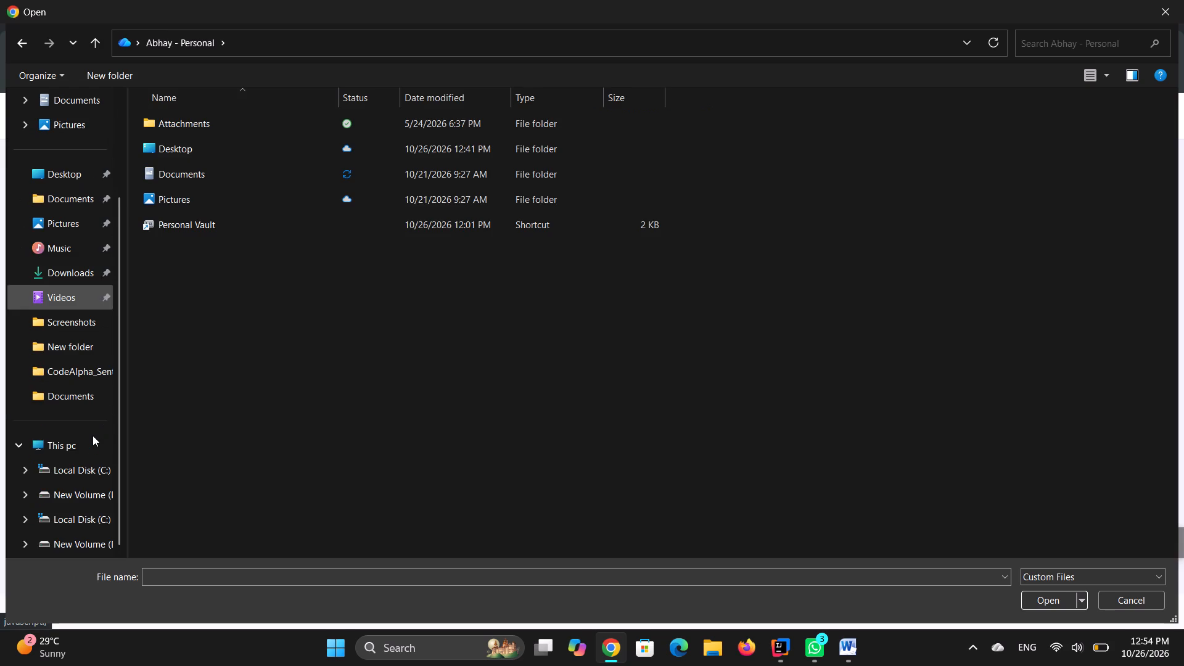
double_click(69, 474)
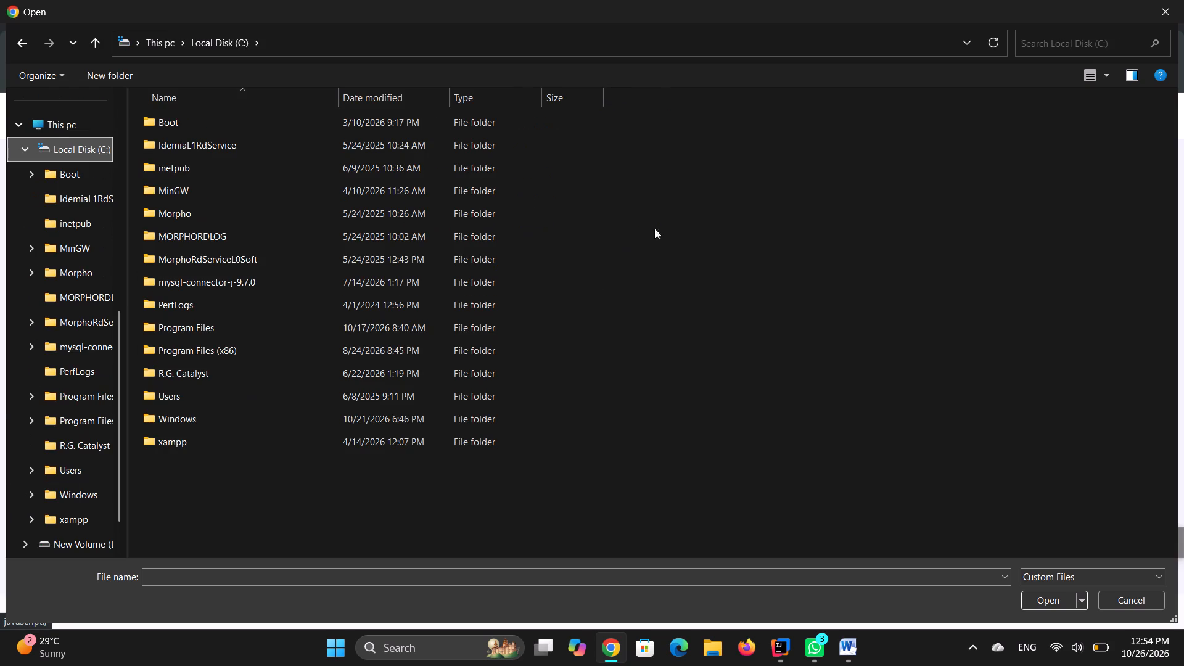
left_click(1035, 39)
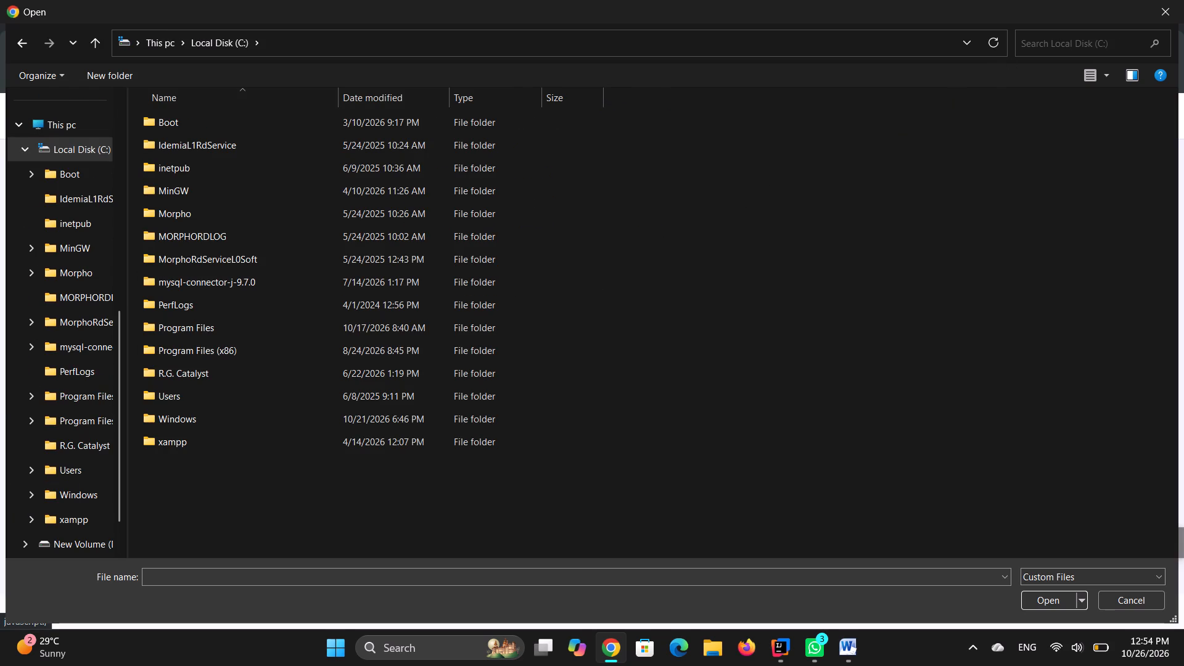
type("int")
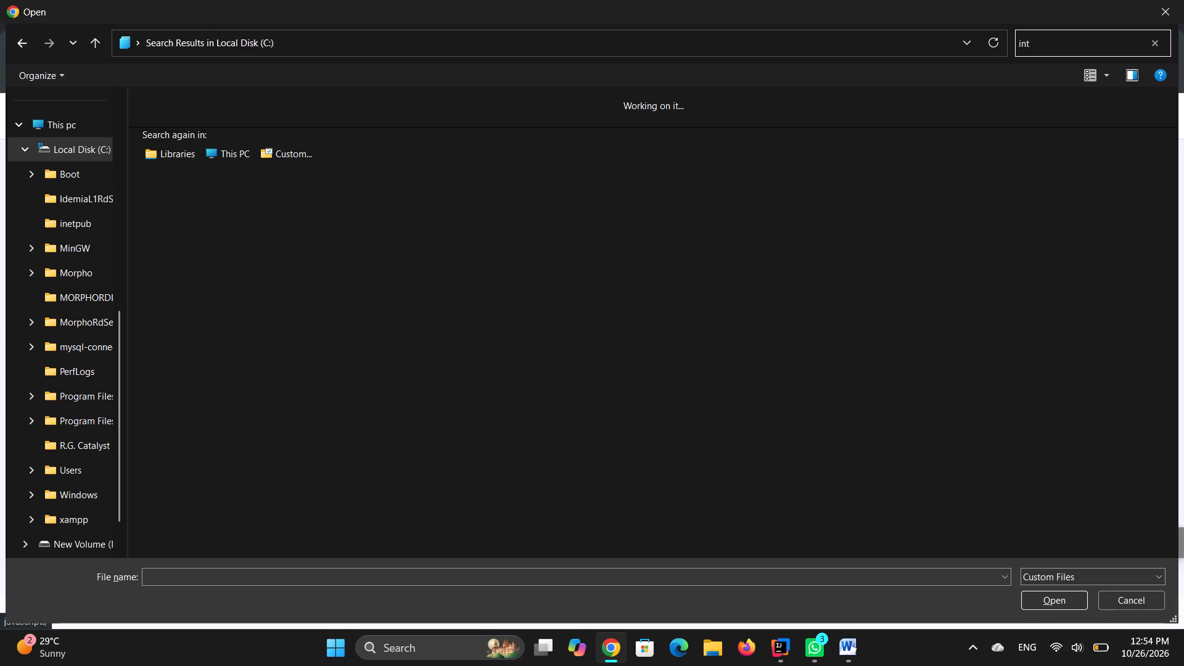
type("er")
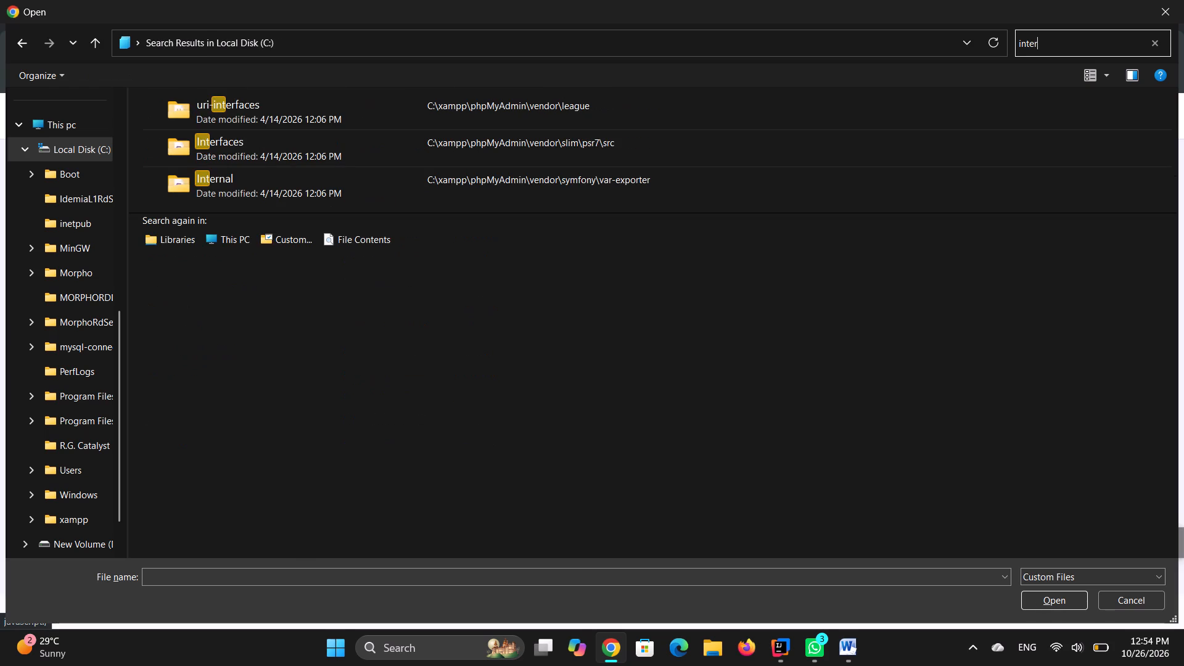
type("nship")
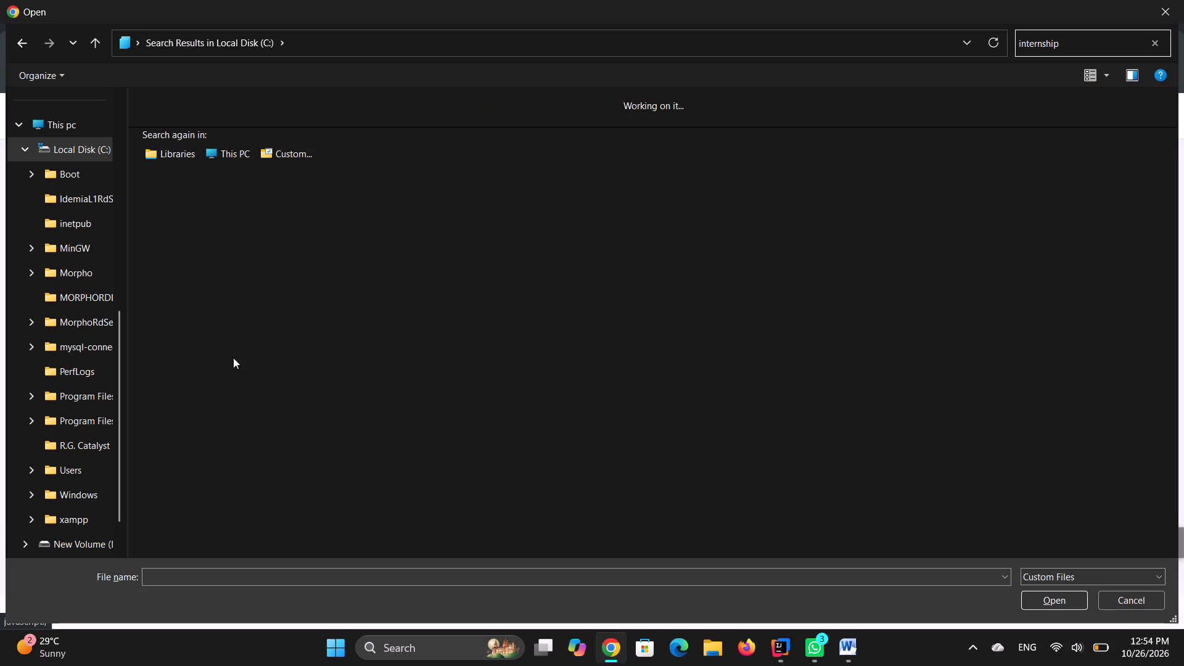
Search the Administrator folder under Users for internship and choose internship_report_final for the conversion.
double_click(81, 475)
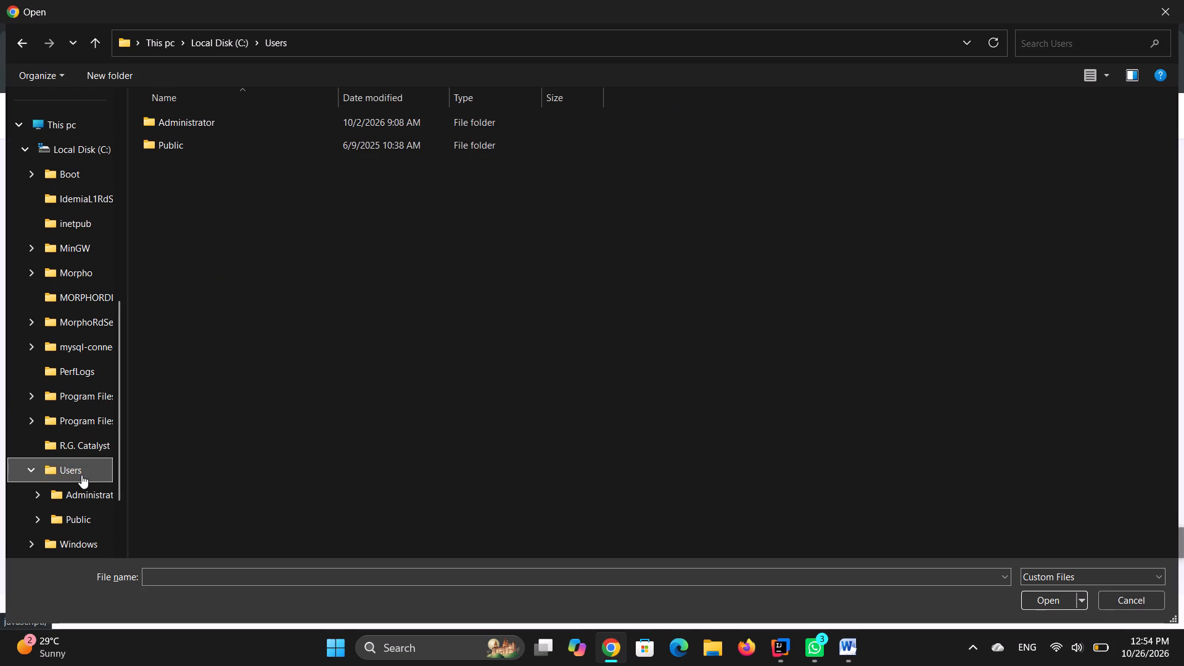
double_click(252, 118)
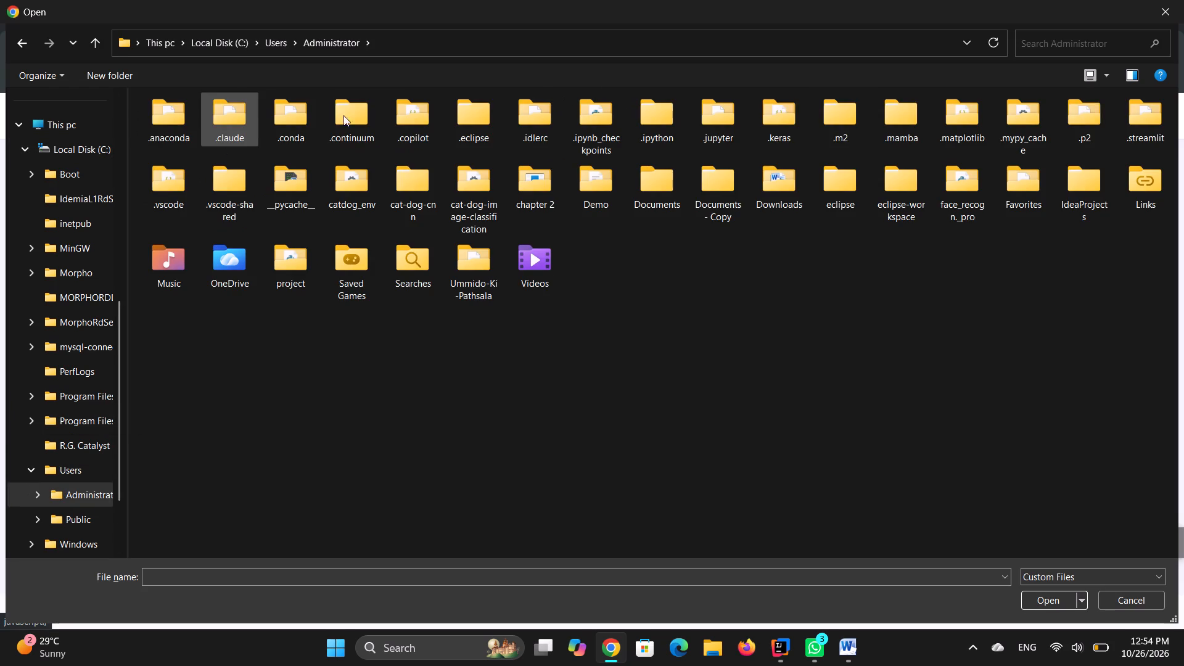
left_click(1062, 38)
type("internship")
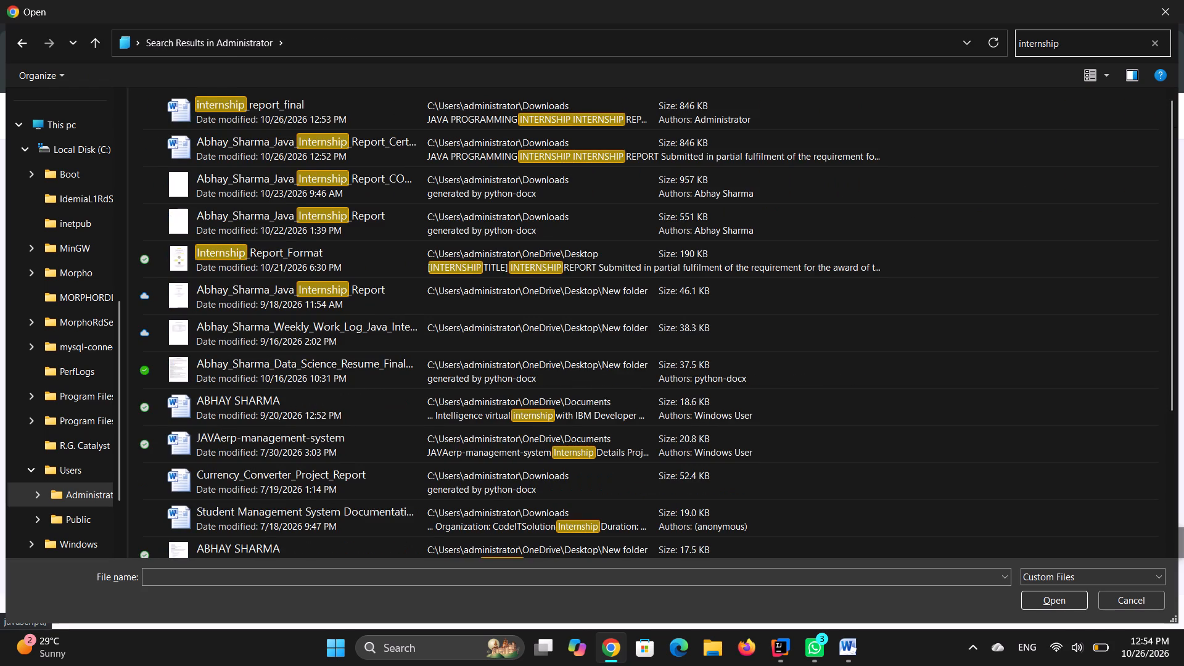
left_click(517, 103)
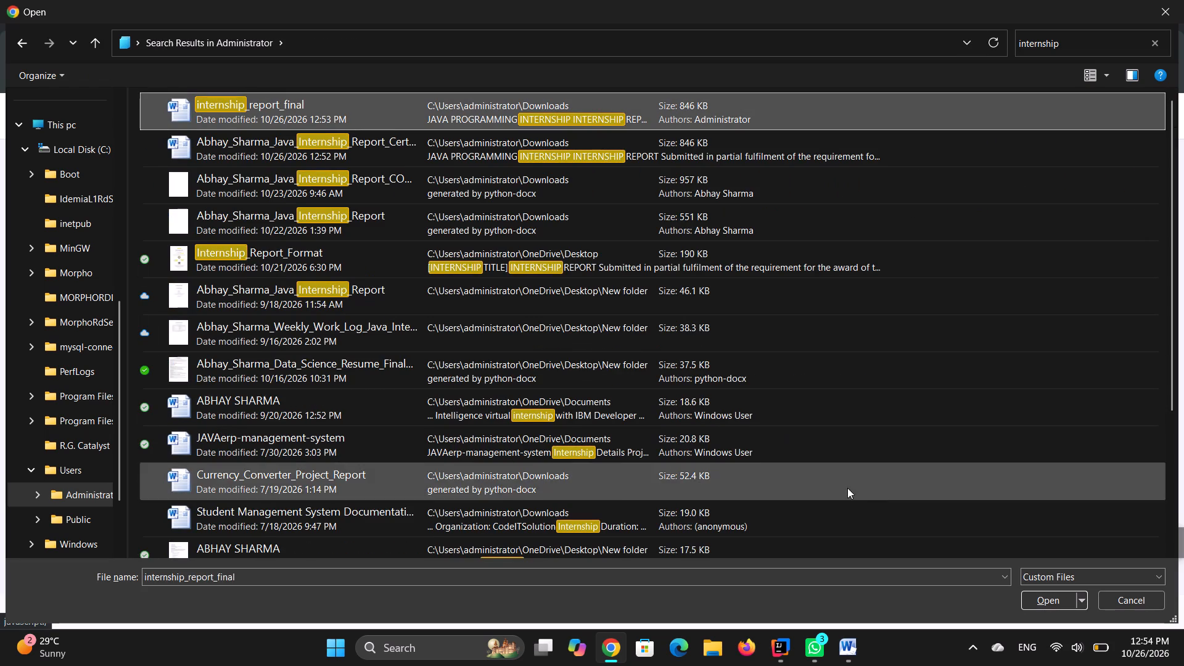
left_click(1035, 594)
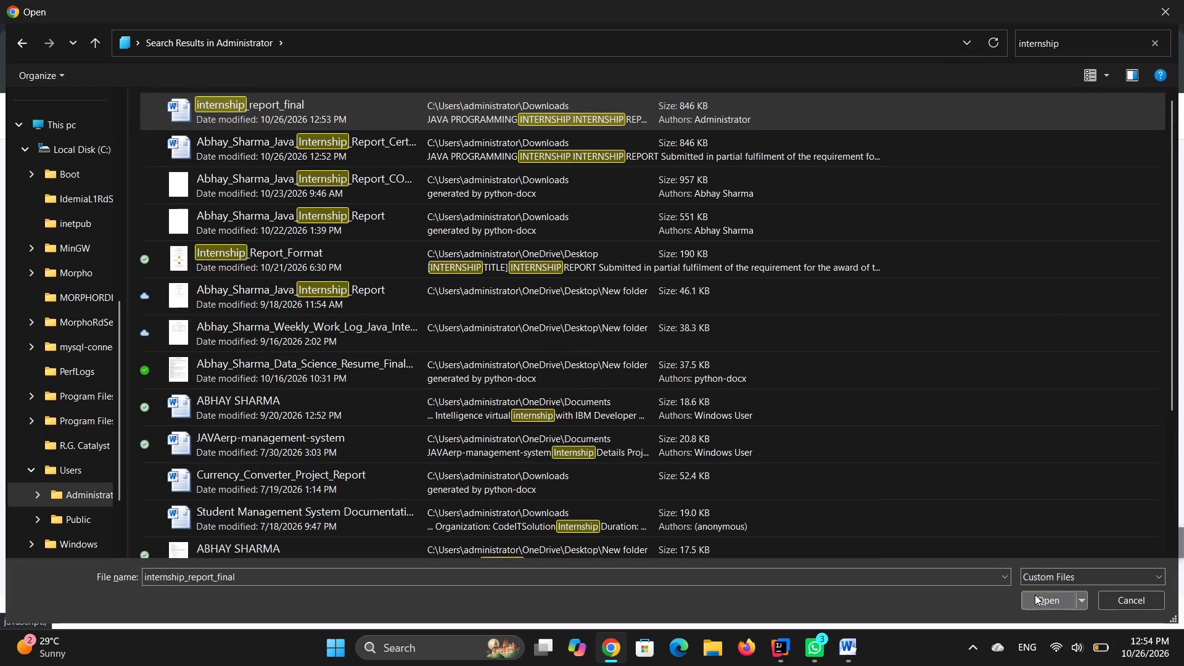
Convert internship_report_final to PDF and download the converted file.
left_click(1030, 591)
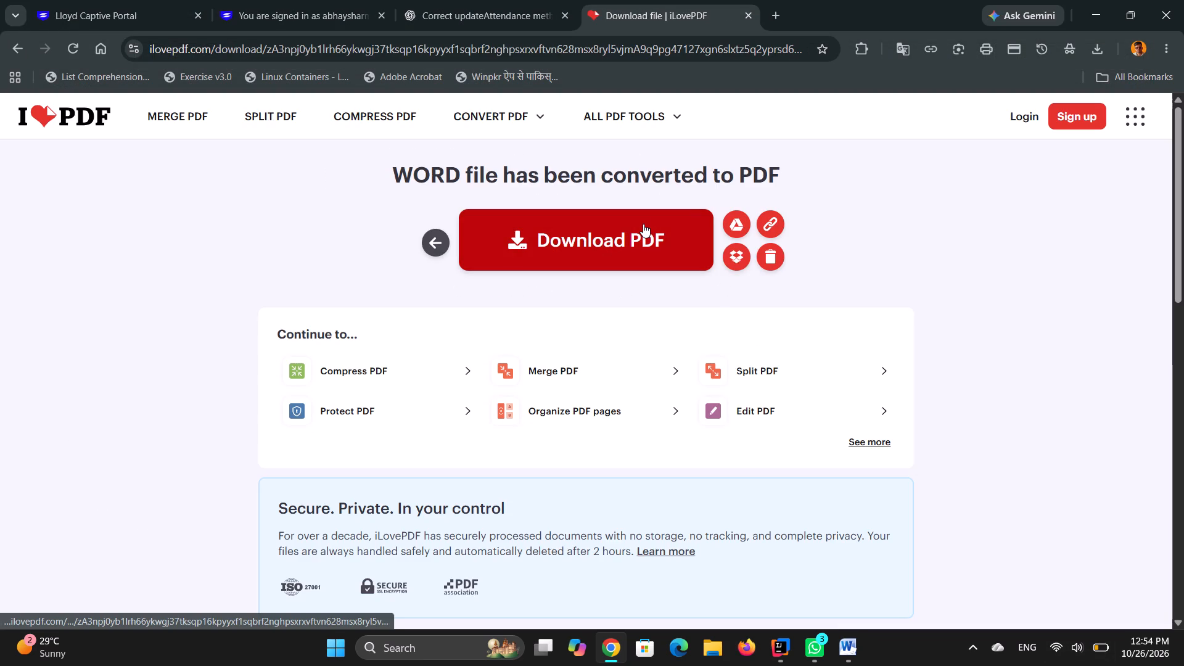
left_click(643, 224)
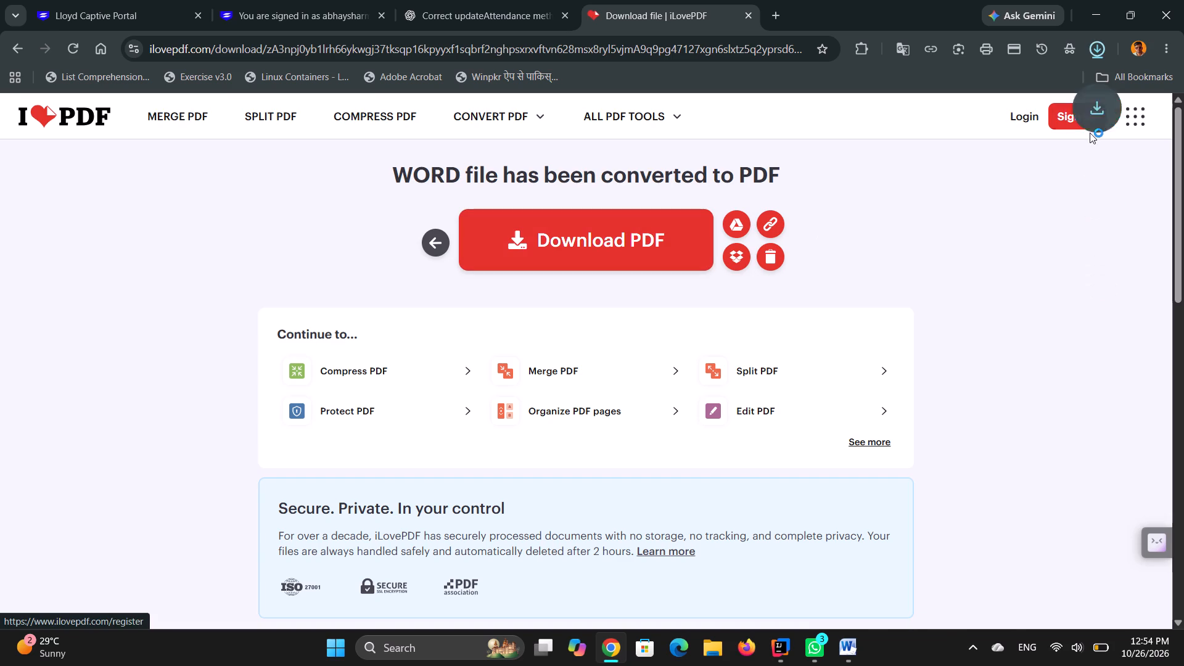